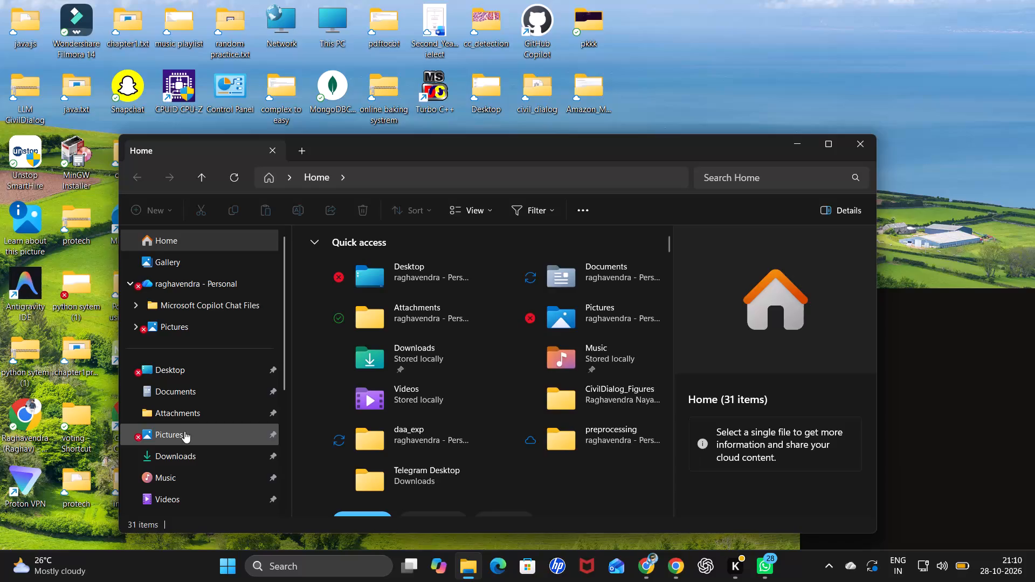
Open the Word document "DAA_LAB FILE_Front Pagesfor_final" from the Downloads folder.
click(185, 449)
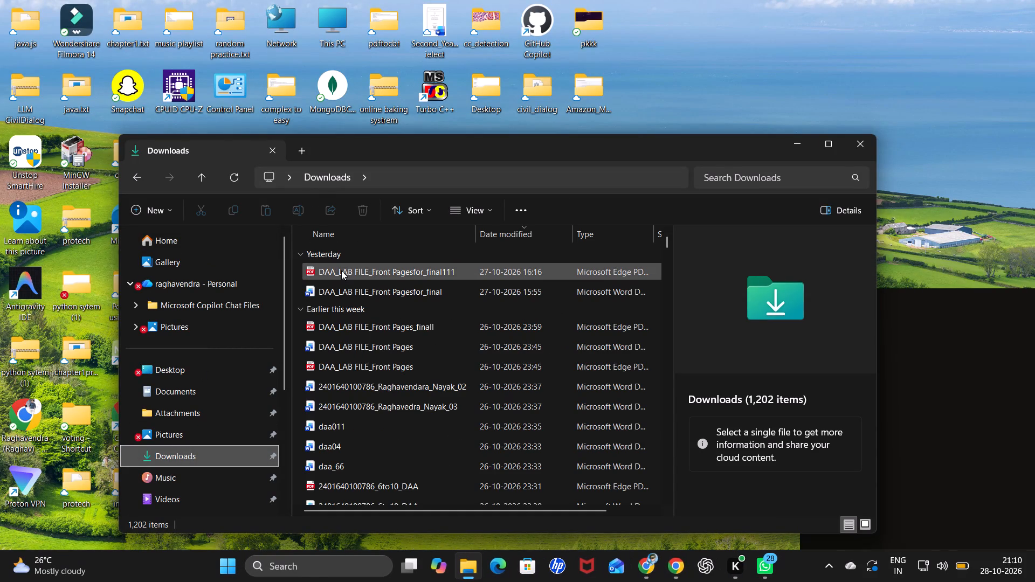
double_click(343, 285)
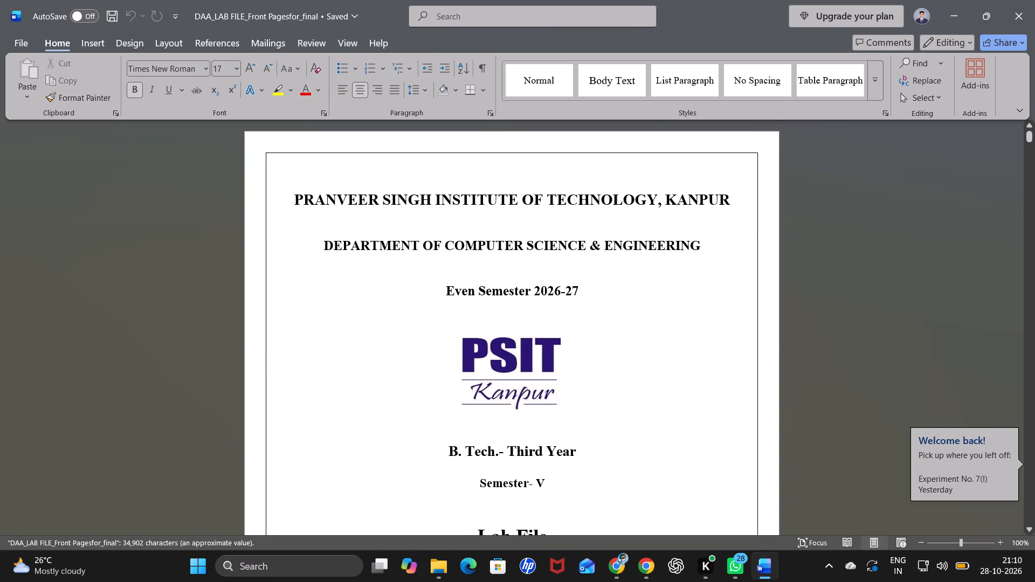
Look through the lab file's front pages, from the cover through the outcomes and experiment tables, up to Experiment No. 1.
scroll(754, 219, down, 7)
scroll(792, 268, down, 4)
scroll(794, 271, up, 1)
scroll(794, 272, down, 7)
scroll(796, 278, up, 2)
scroll(796, 278, down, 2)
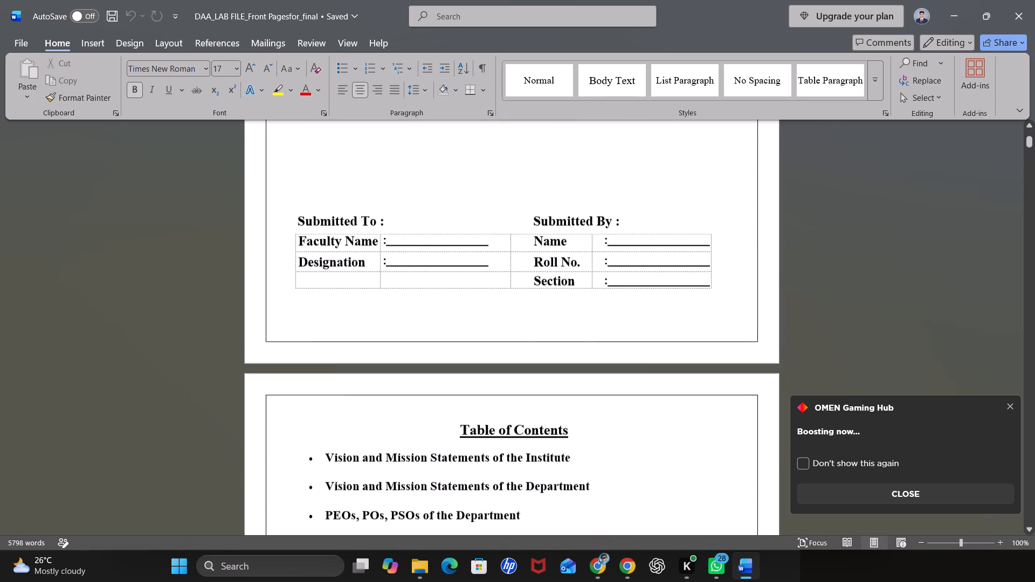
scroll(796, 278, down, 10)
key(Down)
key(Down)
key(Down)
key(Down)
key(Down)
key(Down)
key(Down)
key(Down)
key(Down)
key(Down)
key(Down)
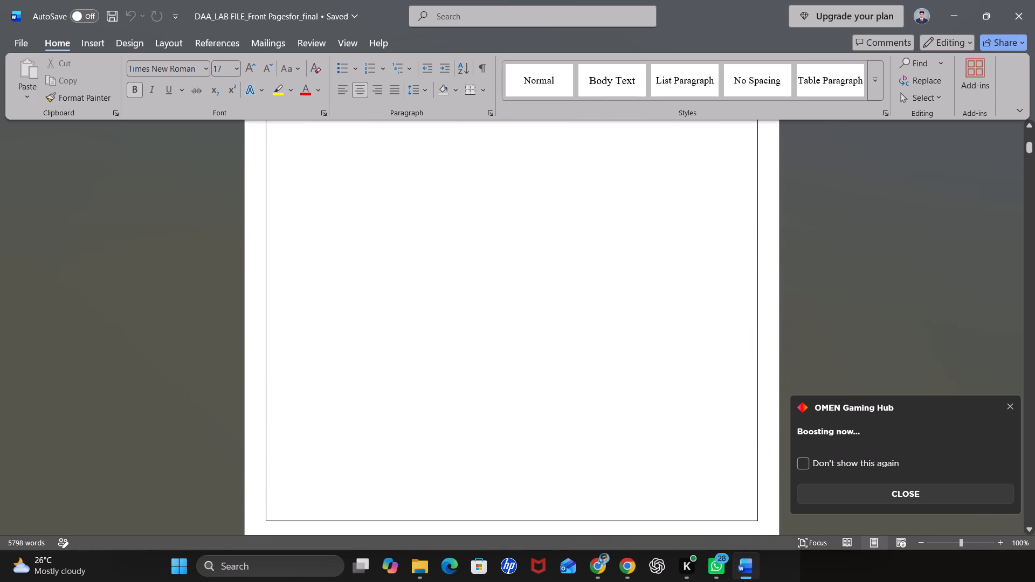
key(Down)
key(Down)
key(Down)
key(Down)
key(Down)
key(Down)
key(Down)
key(Down)
key(Down)
key(Down)
key(Down)
key(Down)
key(Down)
key(Down)
key(Down)
key(Down)
key(Down)
key(Down)
key(Down)
key(Down)
key(Down)
key(Down)
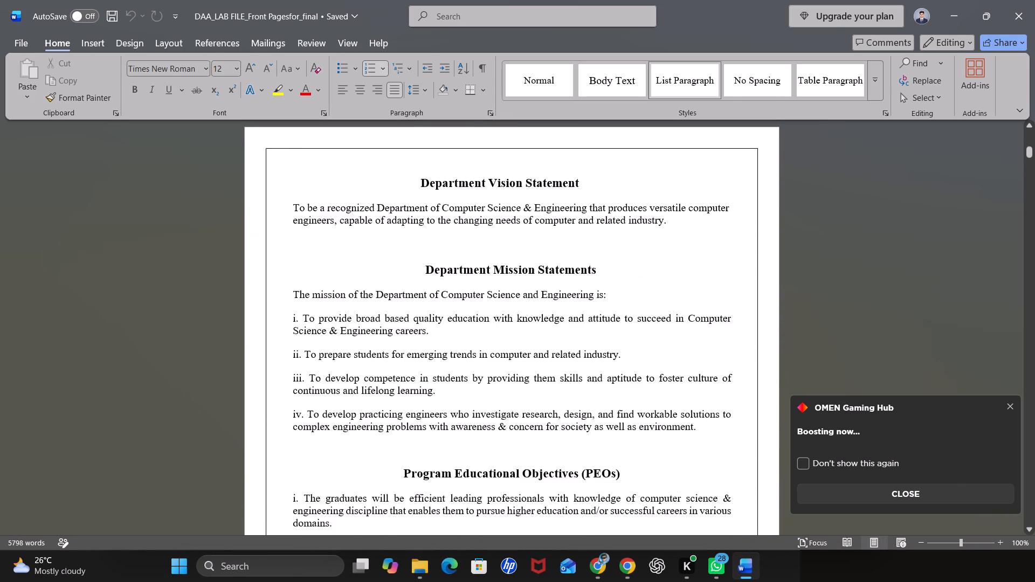
key(Down)
key(Down)
key(Down)
key(Down)
key(Down)
key(Down)
key(Down)
key(Down)
key(Down)
key(Down)
key(Down)
key(Down)
key(Down)
key(Down)
key(Down)
key(Down)
key(Down)
key(Down)
key(Down)
key(Down)
key(Down)
key(Down)
key(Down)
key(Down)
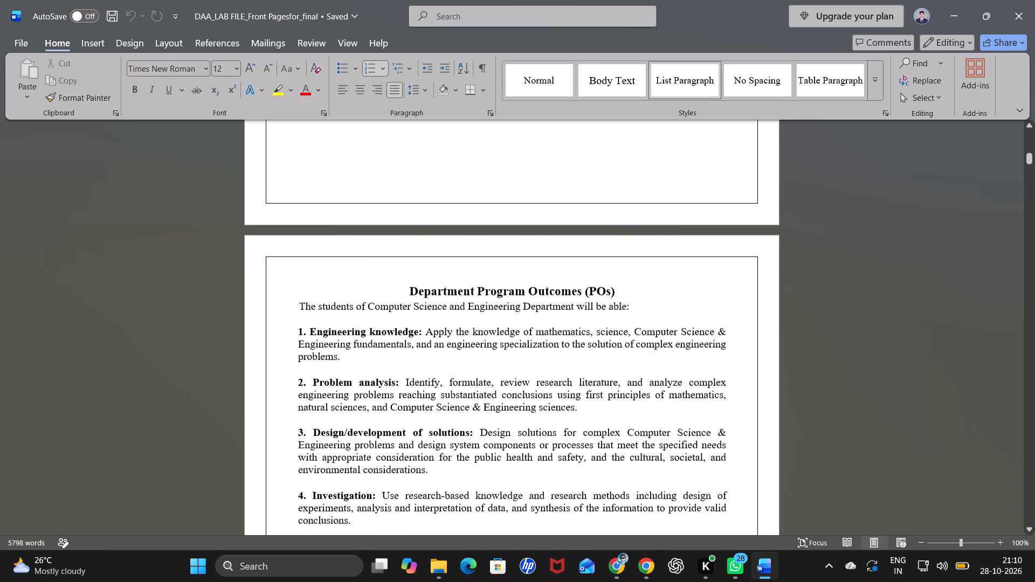
key(Down)
key(Down)
key(Down)
key(Down)
key(Down)
key(Down)
key(Down)
key(Down)
key(Down)
key(Down)
key(Down)
key(Down)
key(Down)
key(Down)
key(Down)
key(Down)
key(Down)
key(Down)
key(Down)
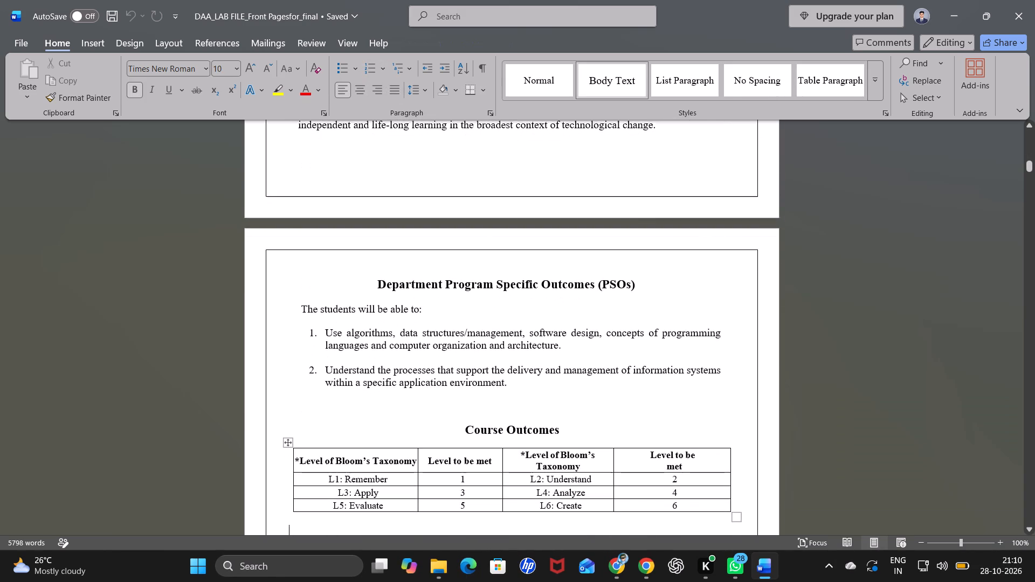
key(Down)
key(Down)
key(Down)
key(Down)
key(Down)
key(Down)
key(Down)
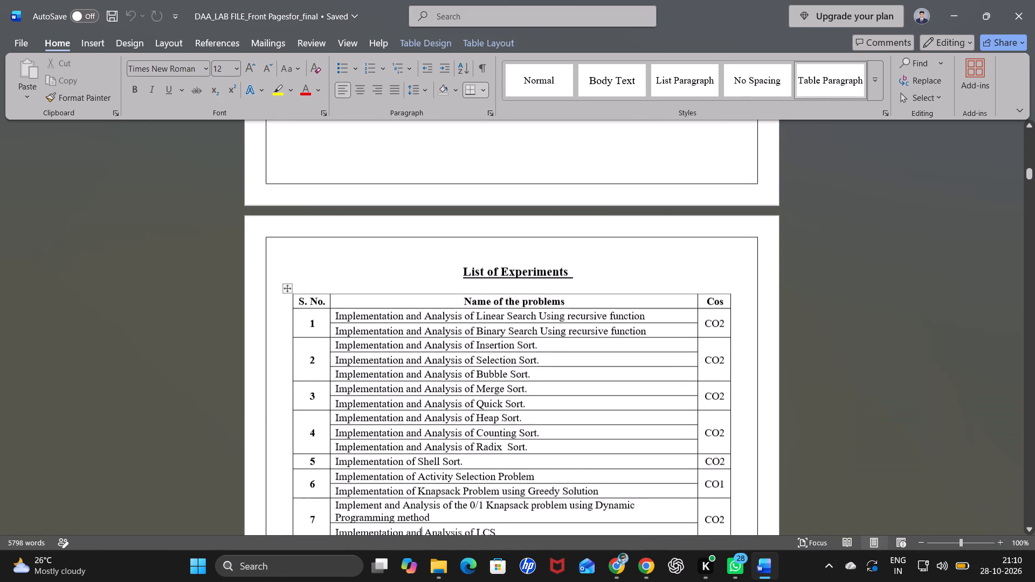
key(Down)
key(Down)
key(Down)
key(Down)
key(Down)
key(Down)
key(Down)
key(Down)
key(Down)
key(Down)
key(Down)
key(Down)
key(Down)
key(Down)
key(Down)
key(Down)
key(Down)
key(Down)
key(Down)
key(Down)
key(Down)
key(Down)
key(Down)
key(Down)
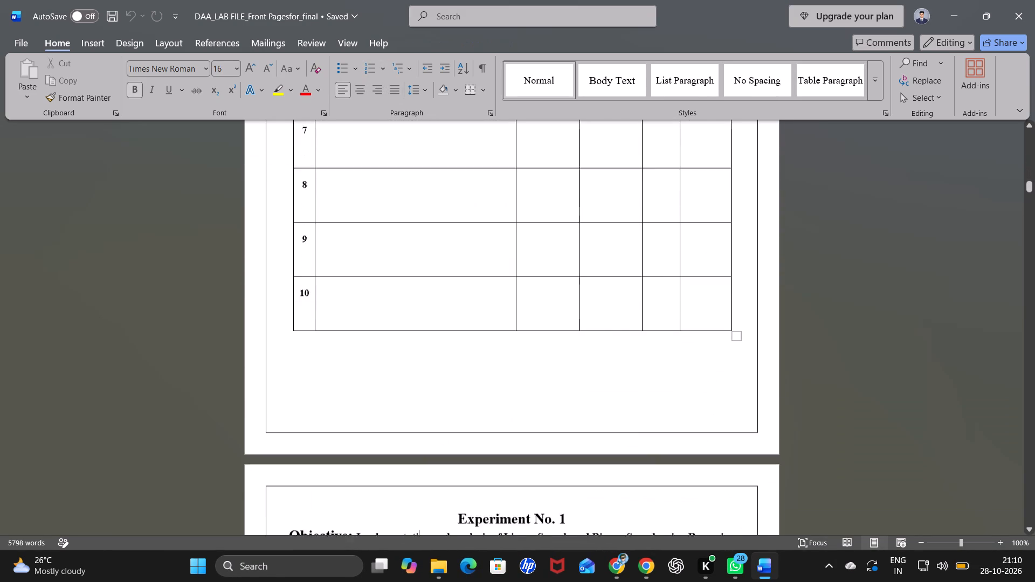
key(Down)
key(Down)
key(Down)
key(Down)
key(Down)
key(Down)
key(Down)
key(Down)
key(Down)
key(Down)
key(Down)
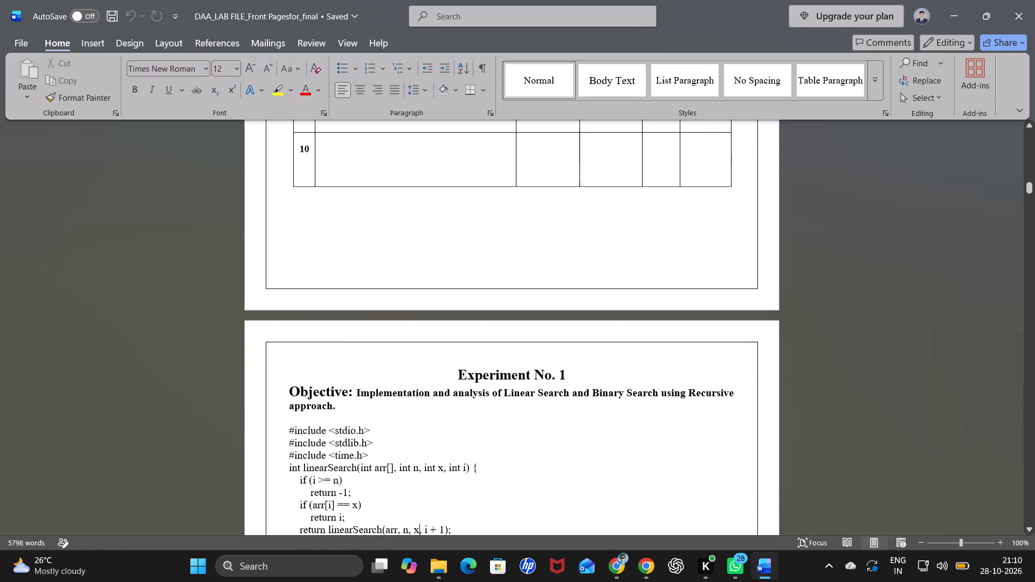
Add an underlined "Code:" heading below the Experiment No. 1 objective, separated from the objective by a blank line.
click(340, 408)
key(Return)
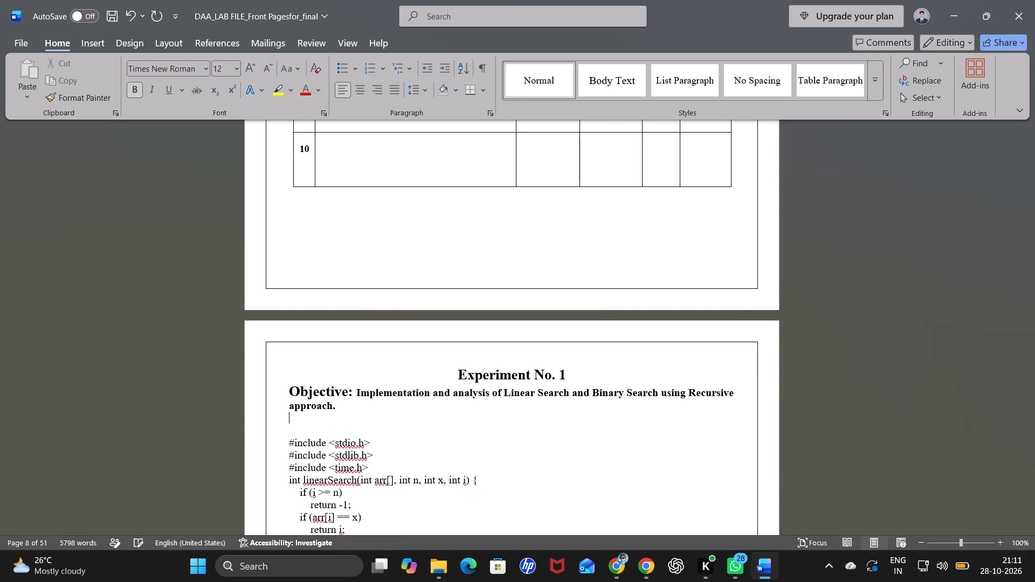
text(cos)
key(BackSpace)
text(de:)
drag(326, 417, 272, 421)
click(316, 400)
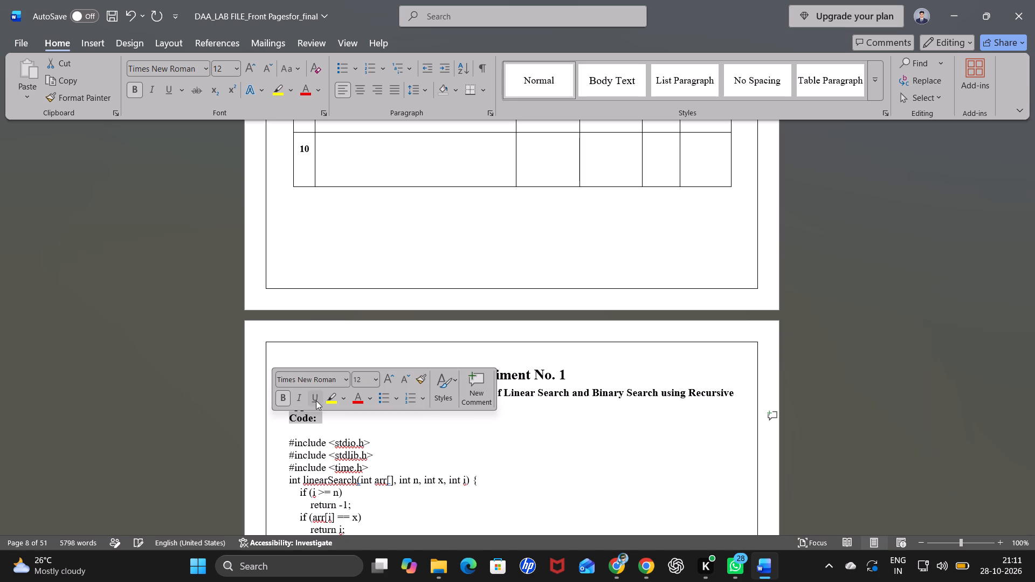
click(438, 435)
click(356, 406)
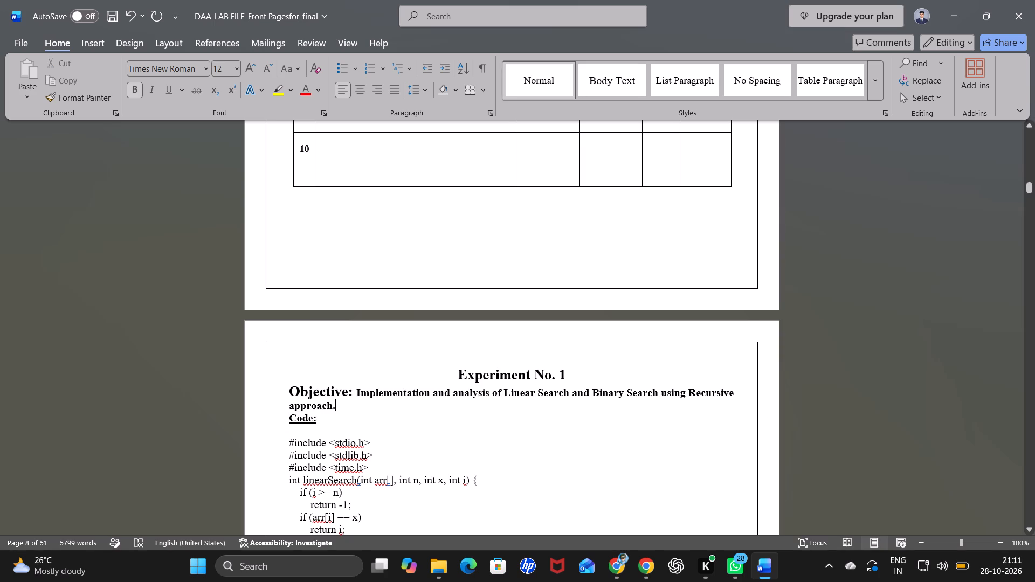
key(Return)
Look through Experiment No. 1 from its code and output to the Linear Search and Binary Search graphs.
scroll(405, 422, down, 8)
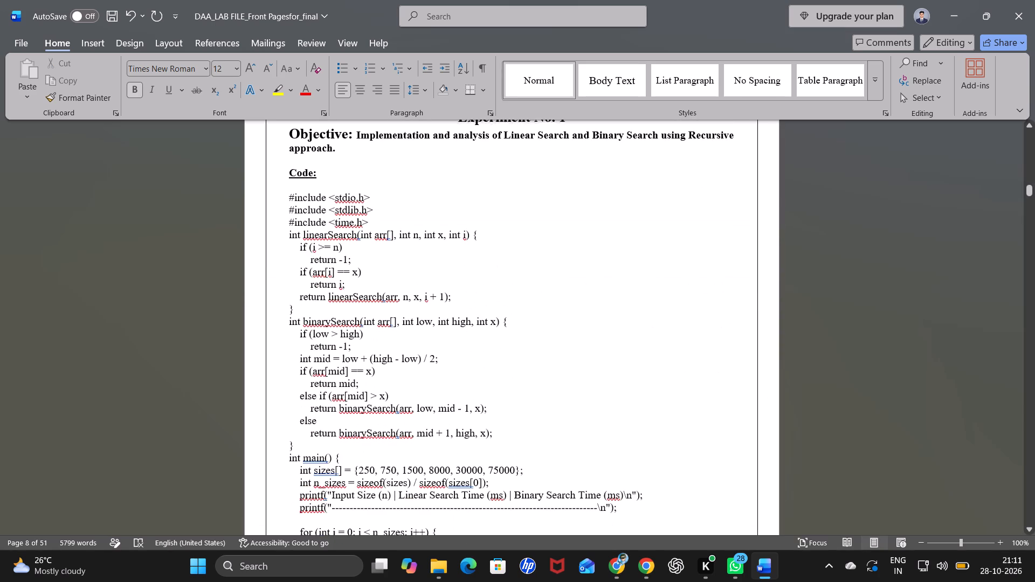
key(Down)
key(Down)
key(Down)
key(Down)
key(Down)
key(Down)
key(Down)
key(Down)
key(Down)
key(Down)
key(Down)
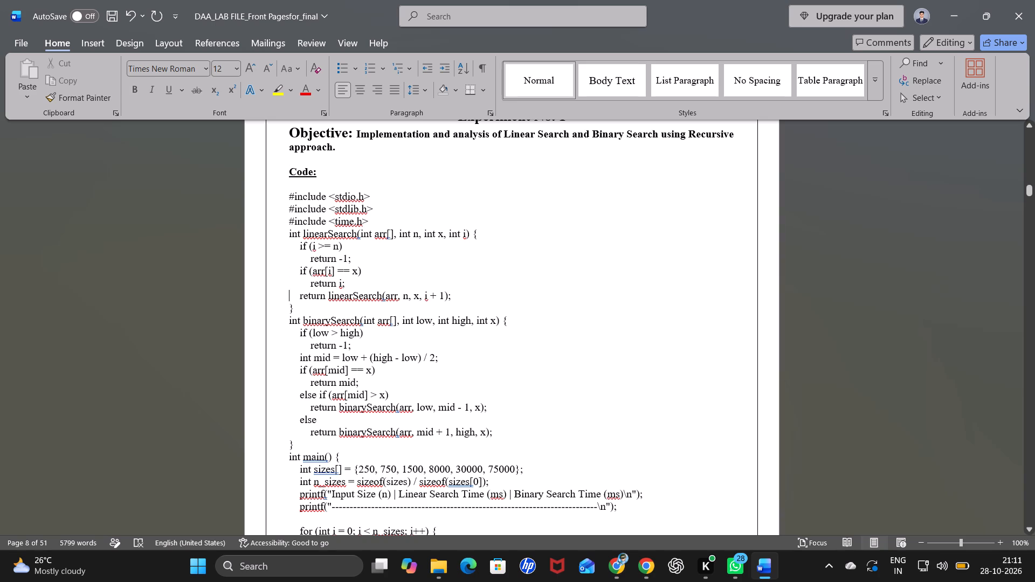
key(Down)
key(Down)
key(Down)
key(Down)
key(Down)
key(Down)
key(Down)
key(Down)
key(Down)
key(Down)
key(Down)
key(Down)
key(Down)
key(Down)
key(Down)
key(Down)
key(Down)
key(Down)
key(Down)
key(Down)
key(Down)
key(Down)
key(Down)
key(Down)
key(Down)
key(Down)
key(Down)
key(Down)
key(Down)
key(Down)
key(Down)
key(Down)
key(Down)
key(Down)
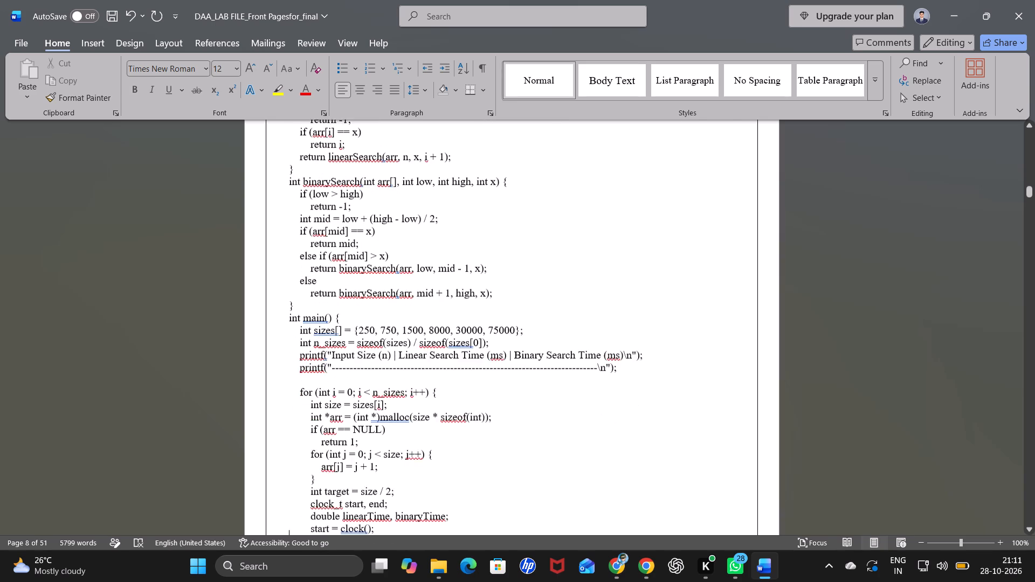
key(Down)
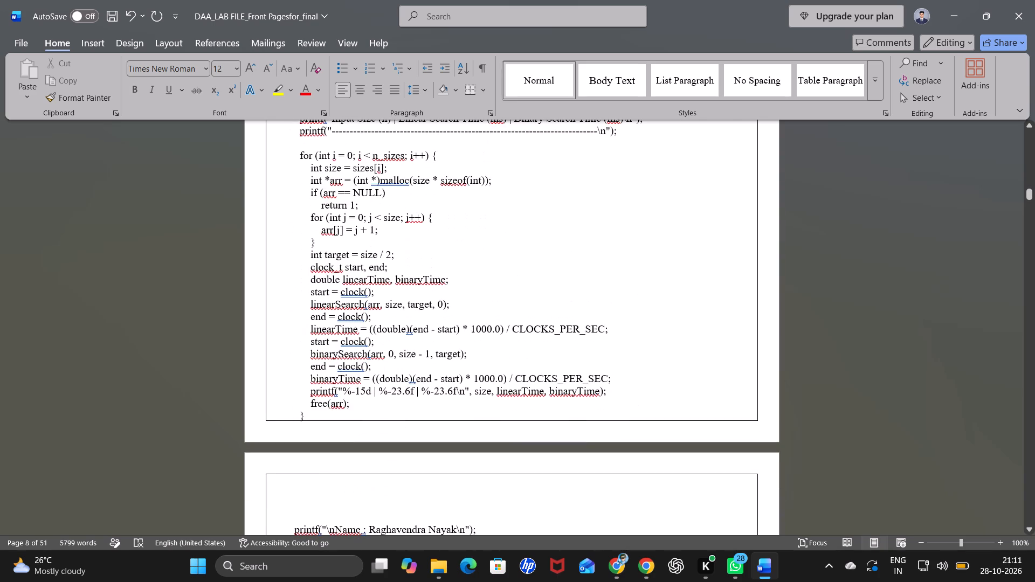
key(Down)
key(Down)
key(Down)
key(Down)
key(Down)
key(Down)
key(Down)
key(Down)
key(Down)
key(Down)
key(Down)
key(Down)
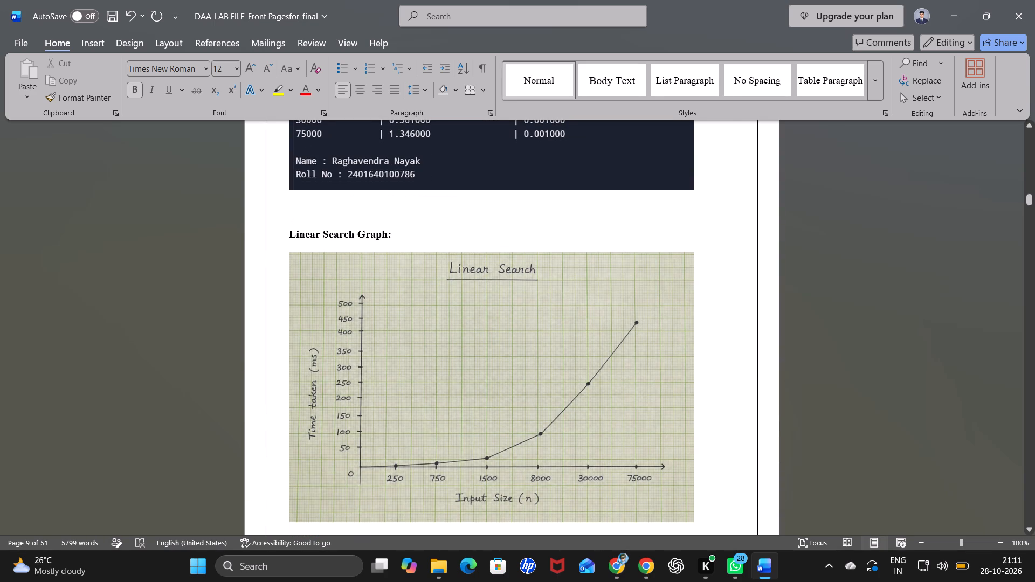
key(Up)
key(Up)
key(Up)
key(Up)
scroll(467, 296, down, 6)
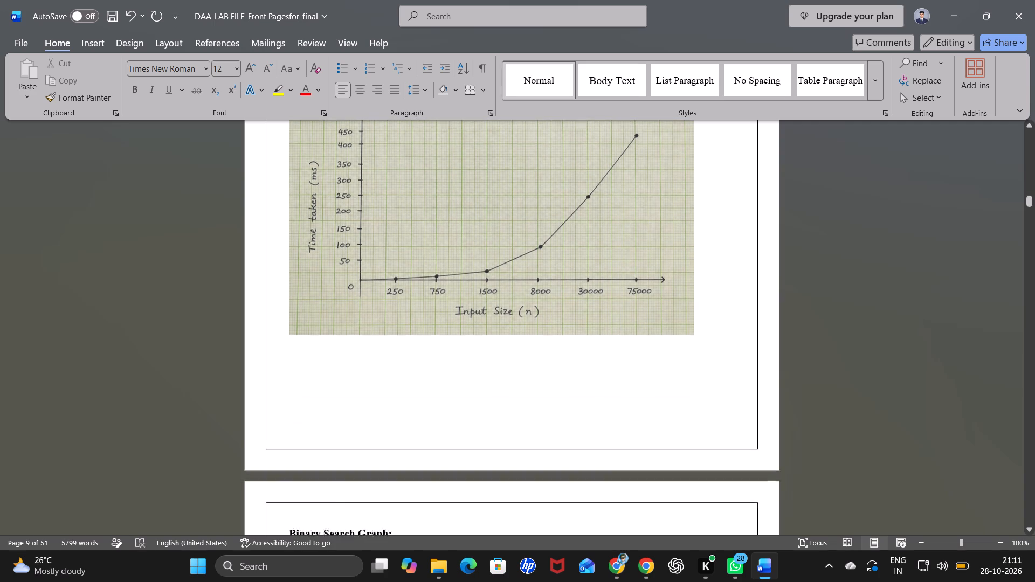
scroll(468, 296, down, 1)
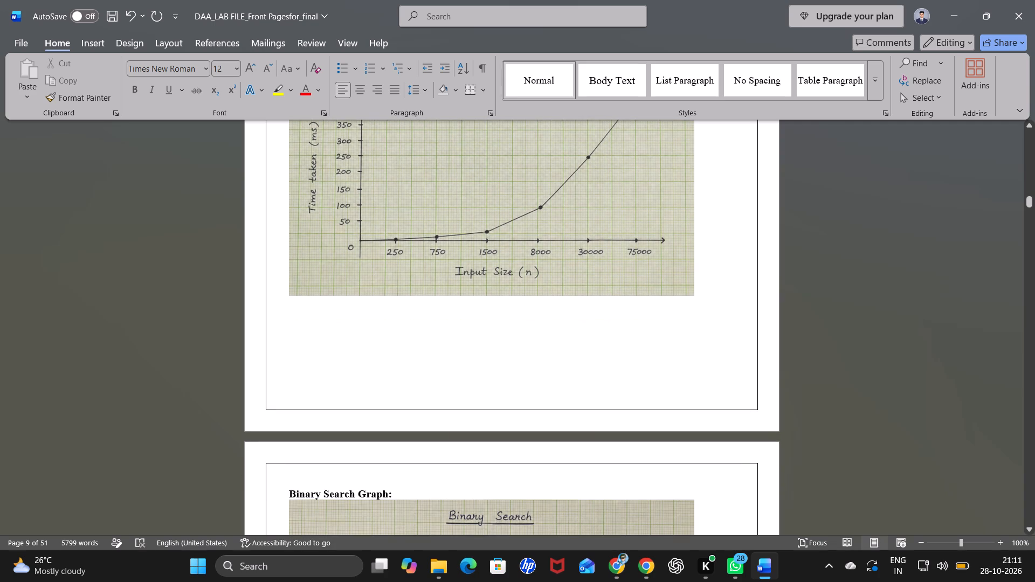
Open the OneDrive Documents copy of "DAA_LAB FILE_Front Pagesfor_final" from the recent files in a new Word window.
click(305, 580)
click(297, 563)
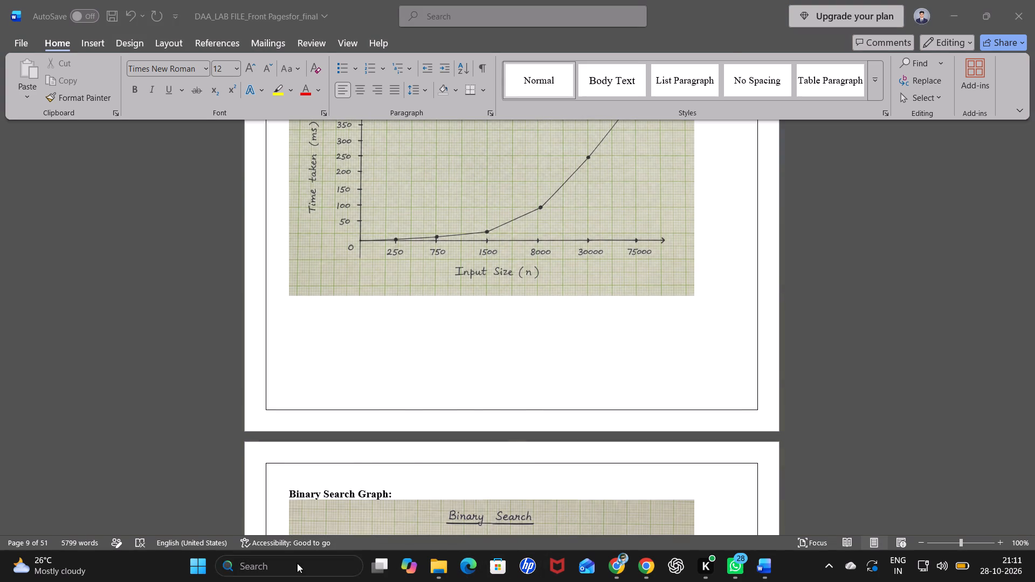
click(264, 124)
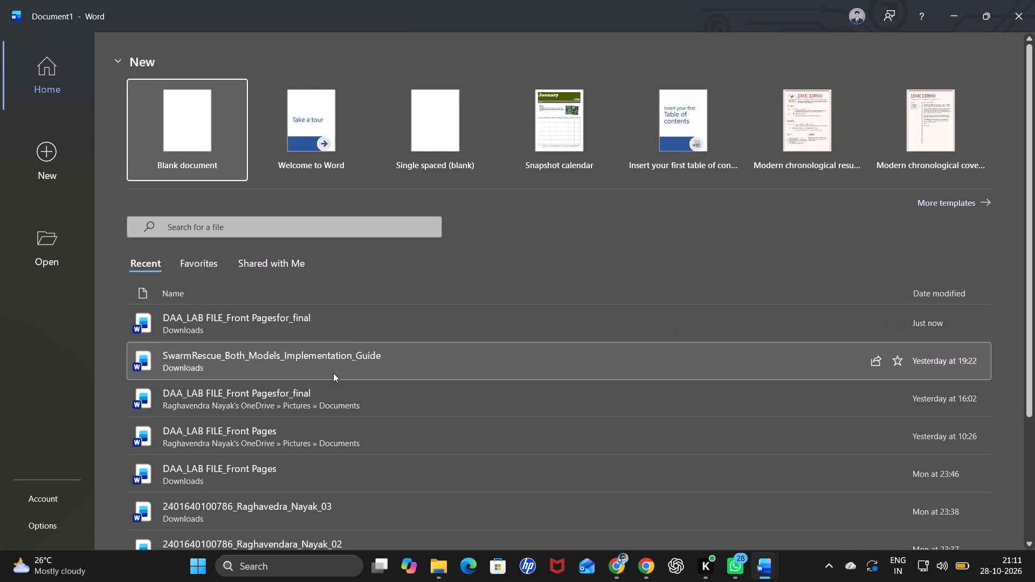
click(347, 417)
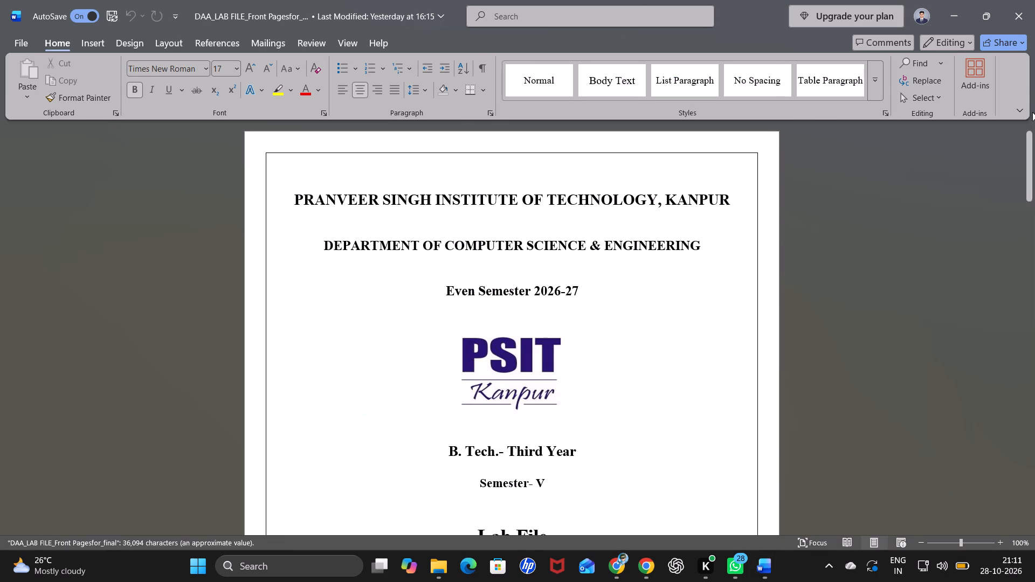
Look through the OneDrive copy from the cover to its last page and back to the N-Queen code in Experiment No. 9(II).
drag(1034, 159, 1034, 426)
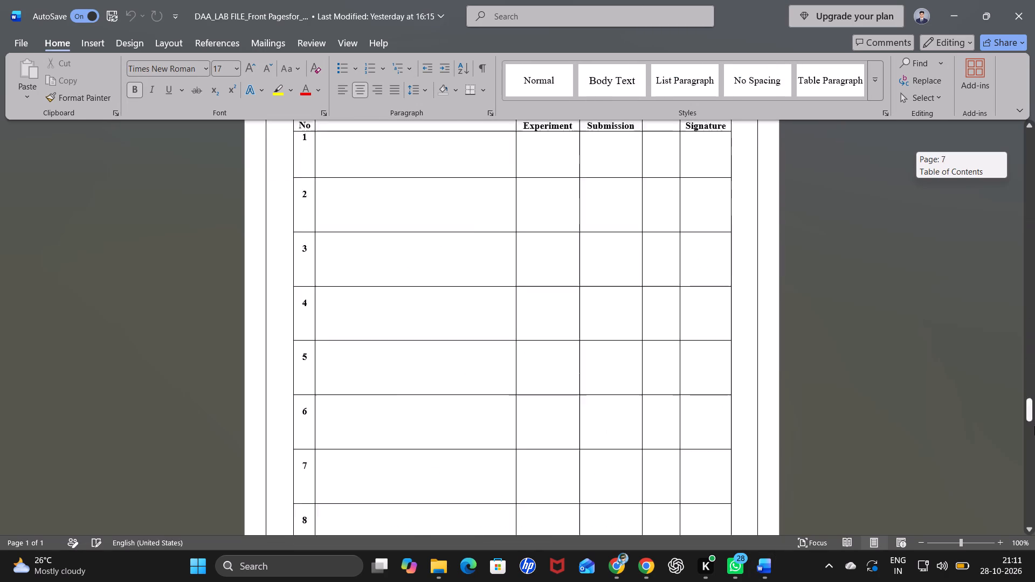
drag(1034, 426, 1028, 426)
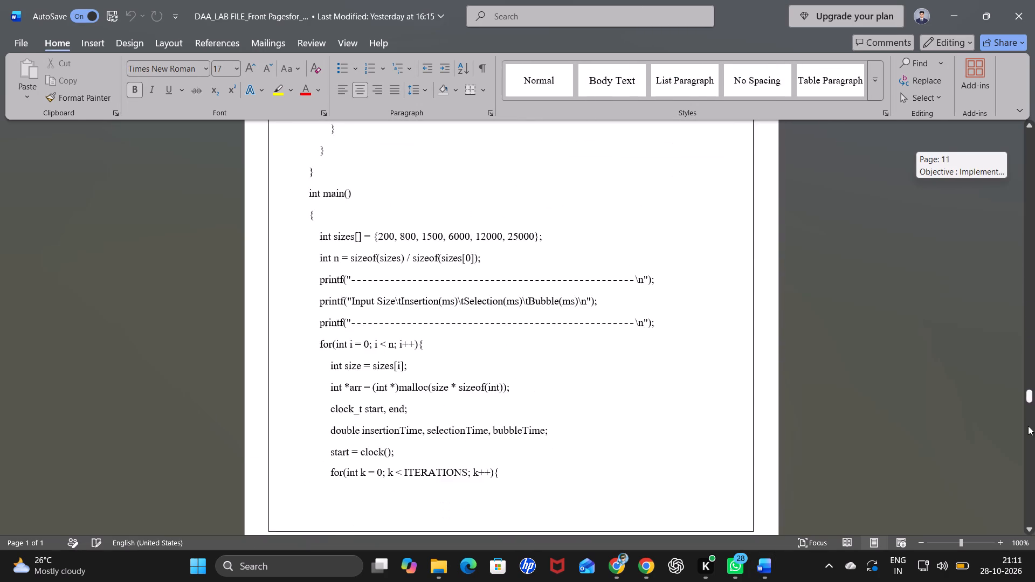
drag(1028, 426, 1034, 549)
scroll(902, 376, up, 5)
scroll(878, 325, up, 2)
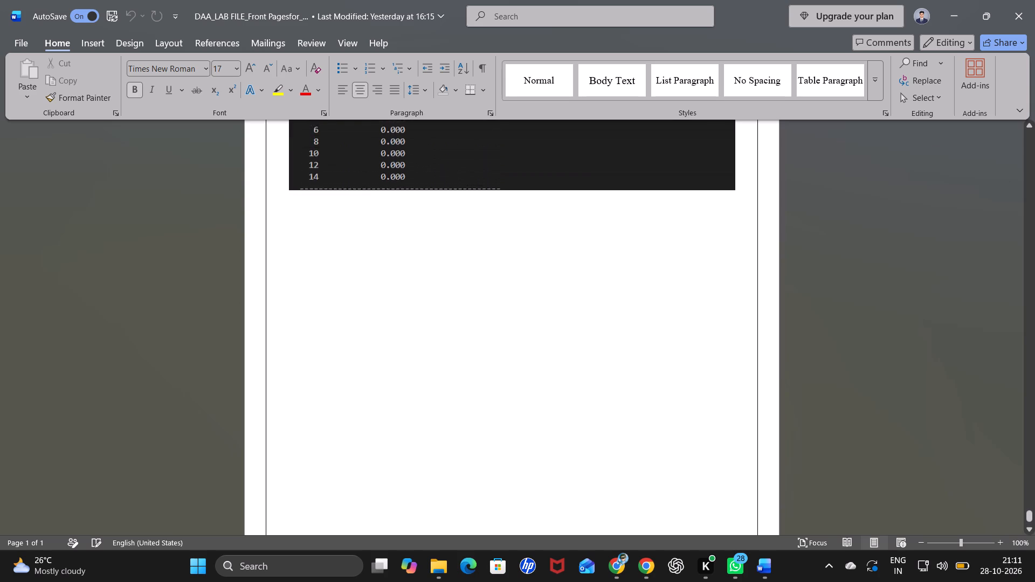
scroll(878, 325, up, 11)
scroll(866, 329, down, 1)
scroll(866, 329, up, 2)
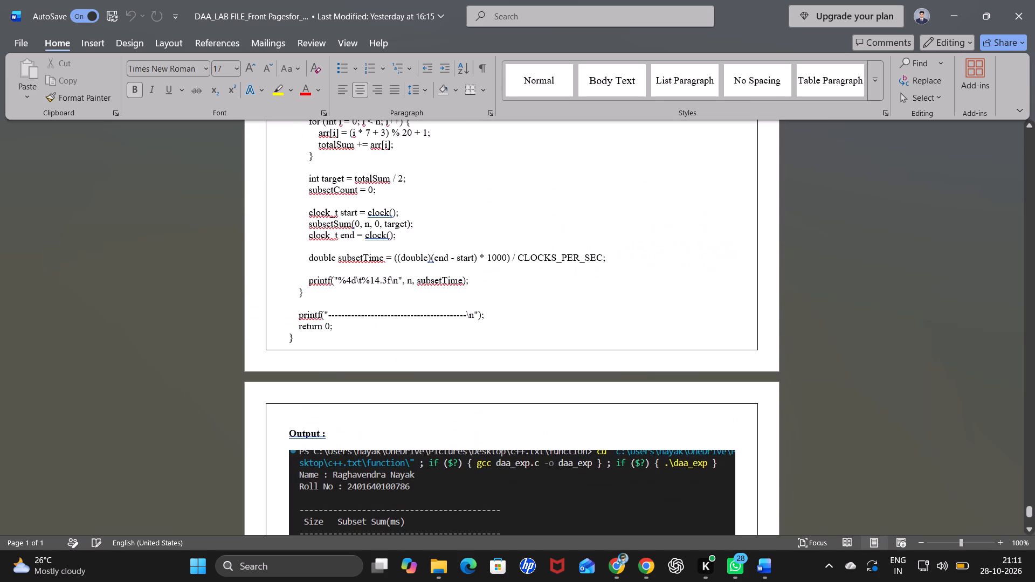
scroll(876, 290, up, 3)
scroll(876, 290, down, 1)
scroll(876, 290, up, 8)
scroll(875, 287, down, 1)
scroll(875, 287, up, 4)
drag(1031, 506, 1031, 500)
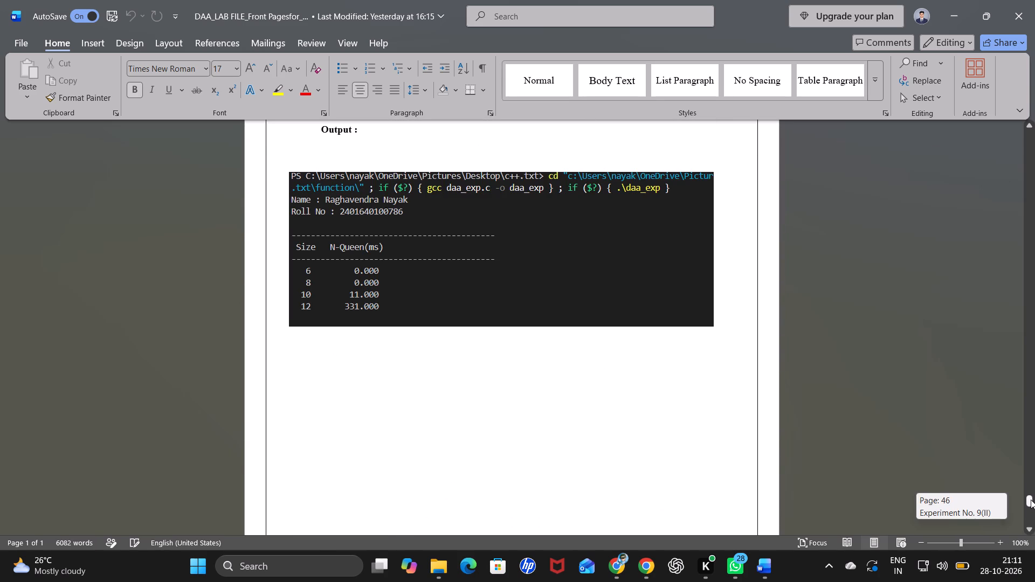
drag(1031, 500, 1029, 493)
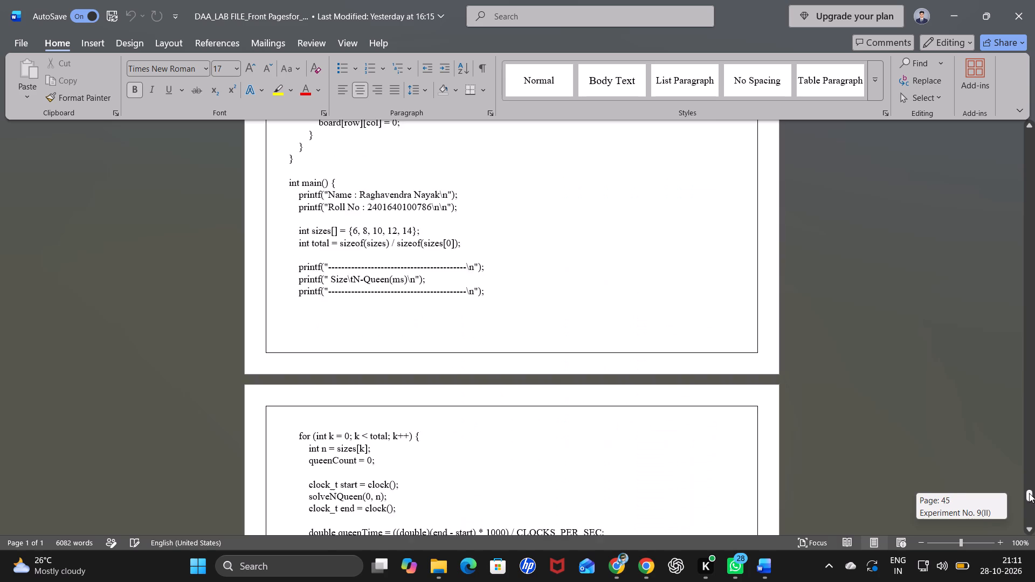
Add an underlined "Code:" heading below the Experiment No. 1 objective, separated from the objective by a blank line.
drag(1029, 493, 1020, 184)
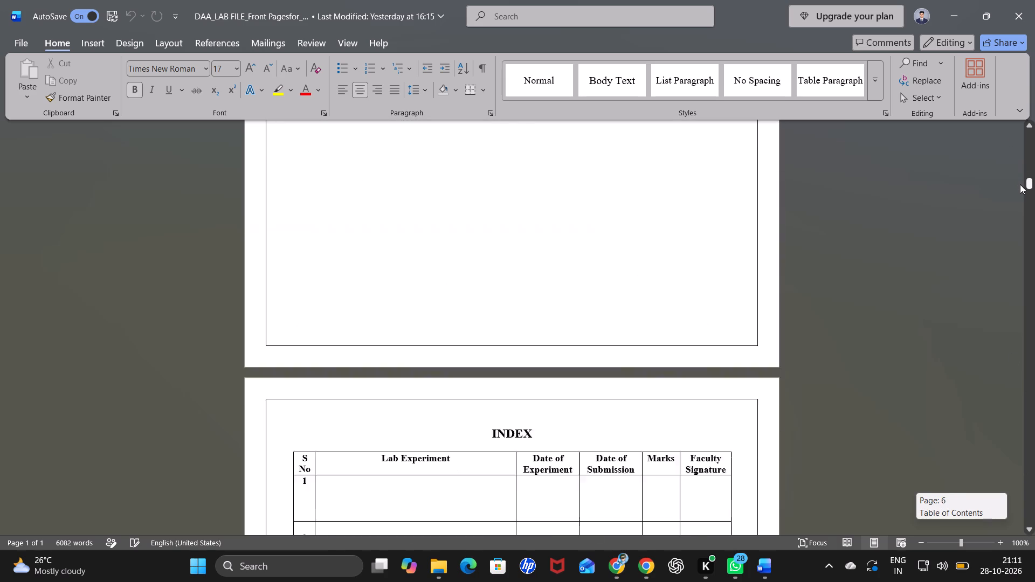
drag(1020, 184, 1024, 189)
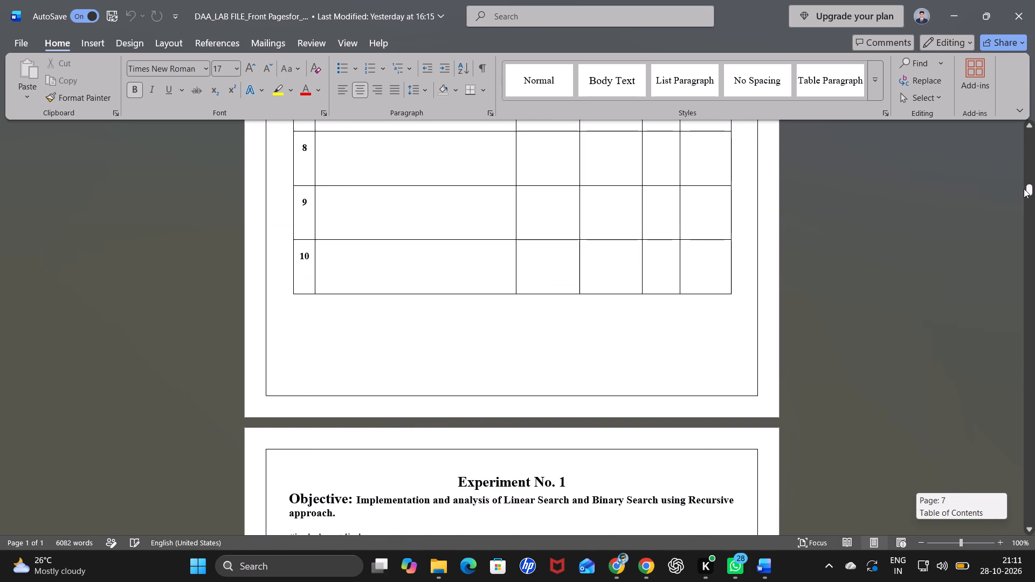
drag(1024, 189, 1024, 190)
click(309, 369)
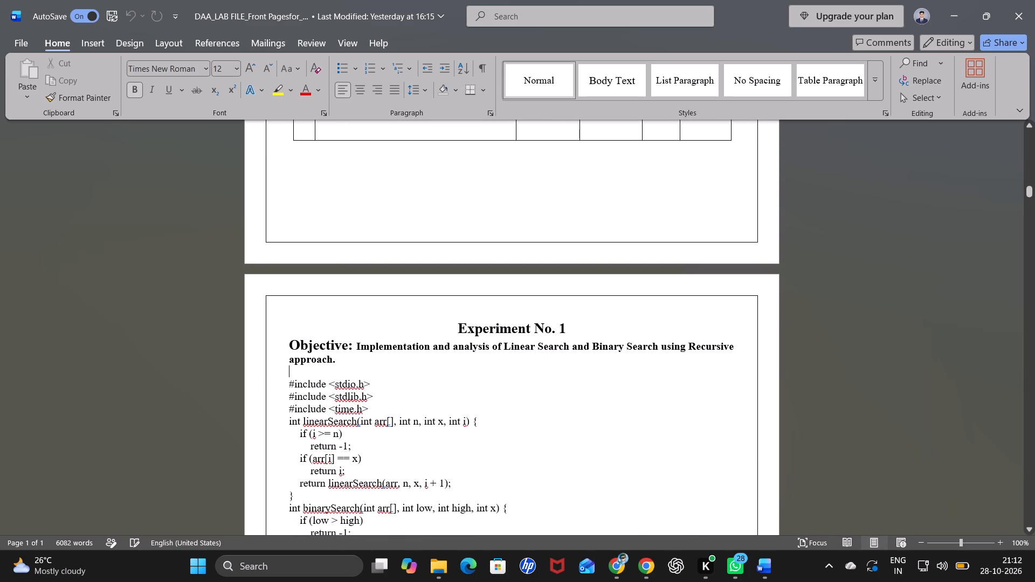
text(code)
key(shift+colon)
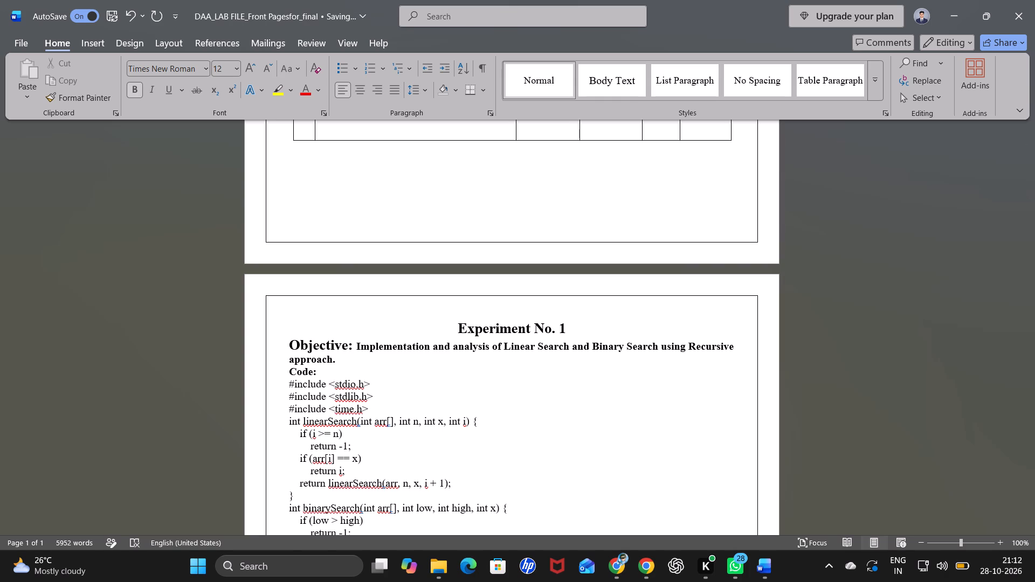
drag(319, 371, 286, 370)
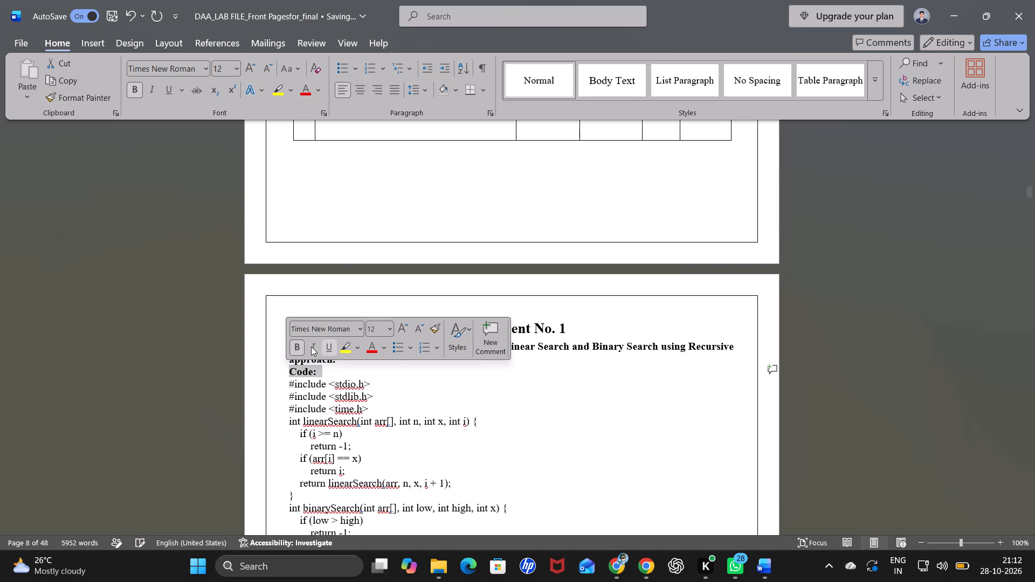
click(324, 345)
click(361, 370)
click(347, 361)
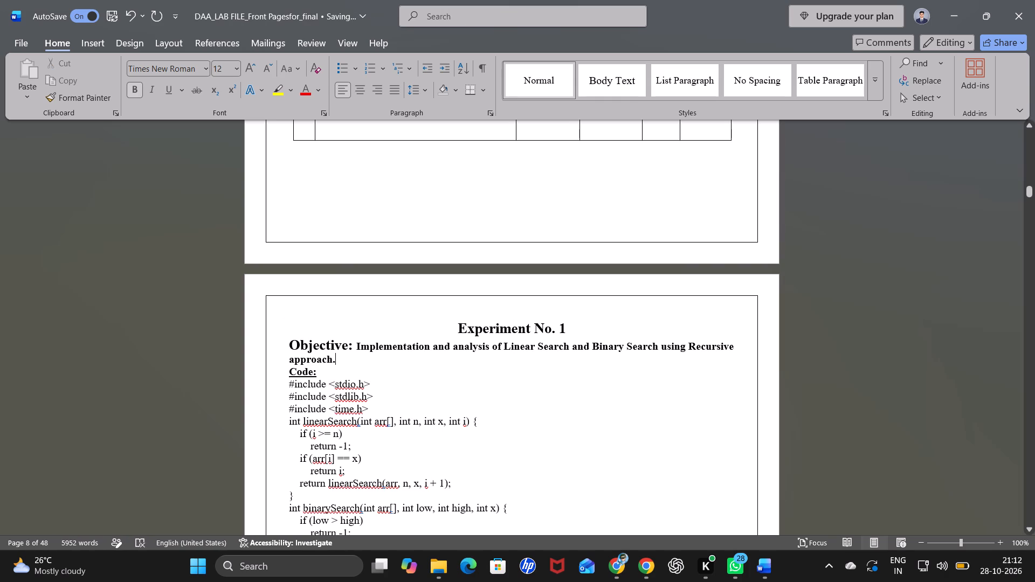
key(Return)
Check the text formatting of the "Experiment No. 1" title and its "Objective:" label.
scroll(498, 408, down, 1)
drag(459, 289, 509, 290)
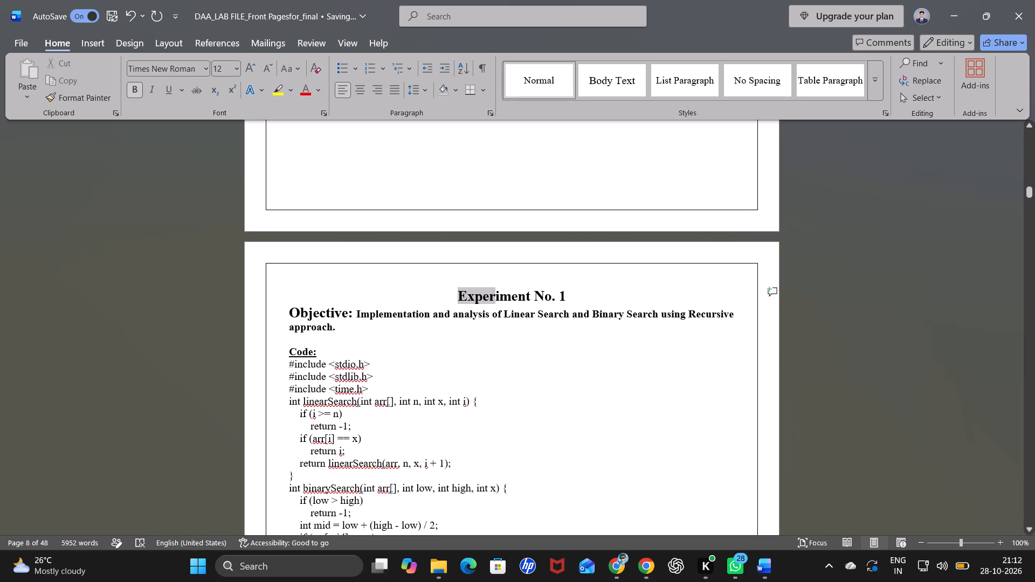
drag(509, 290, 572, 296)
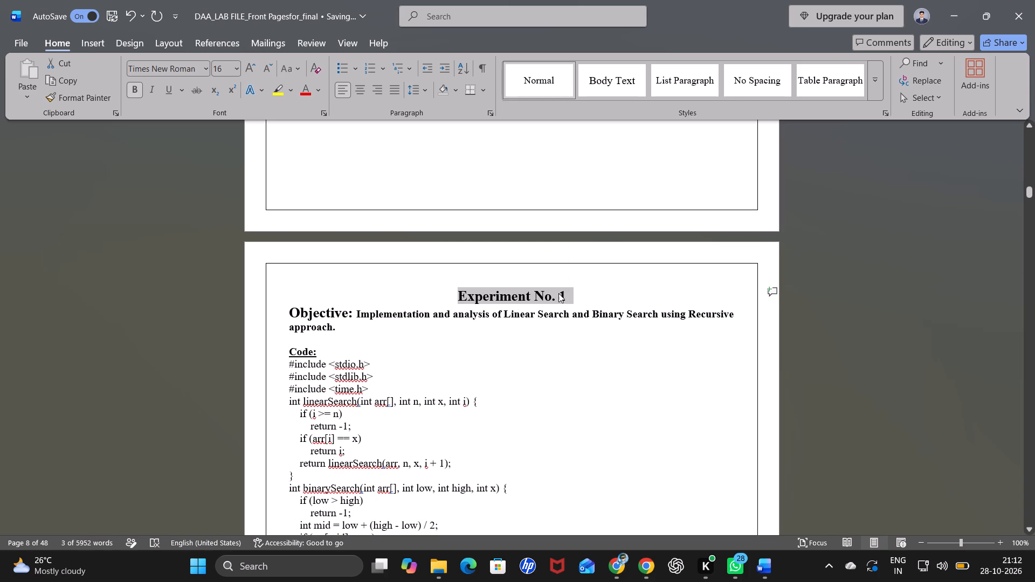
click(581, 297)
drag(572, 296, 485, 298)
drag(473, 298, 463, 291)
click(460, 293)
drag(460, 293, 515, 294)
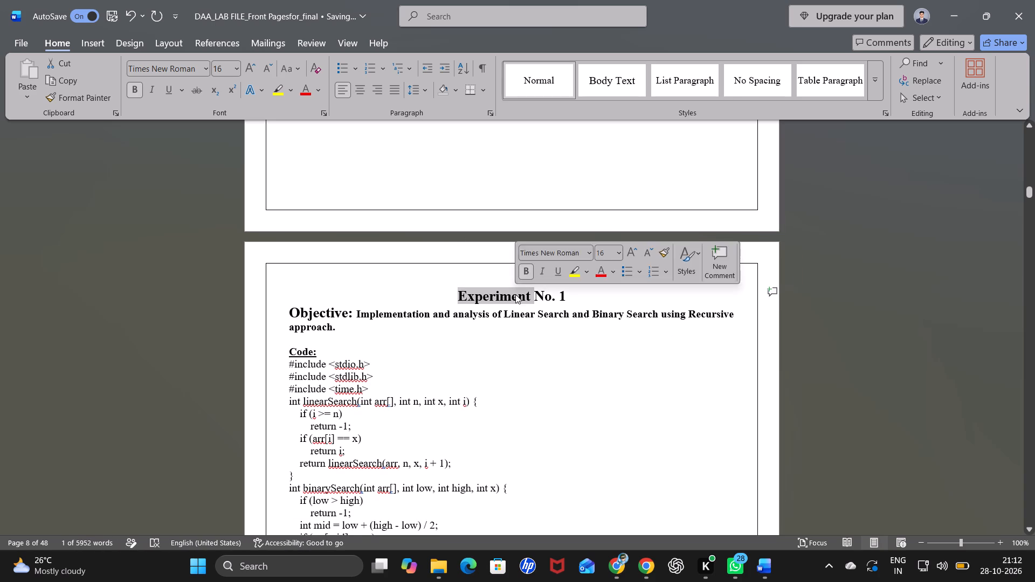
click(375, 315)
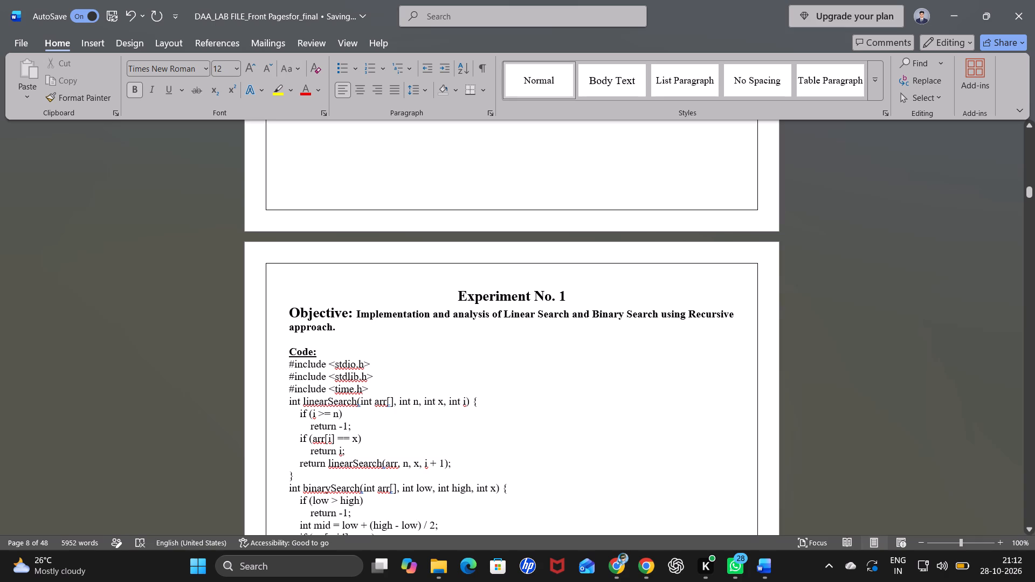
drag(292, 310, 350, 312)
Move the "Code :" heading in Experiment No. 2 onto its own line below the objective.
scroll(378, 324, down, 9)
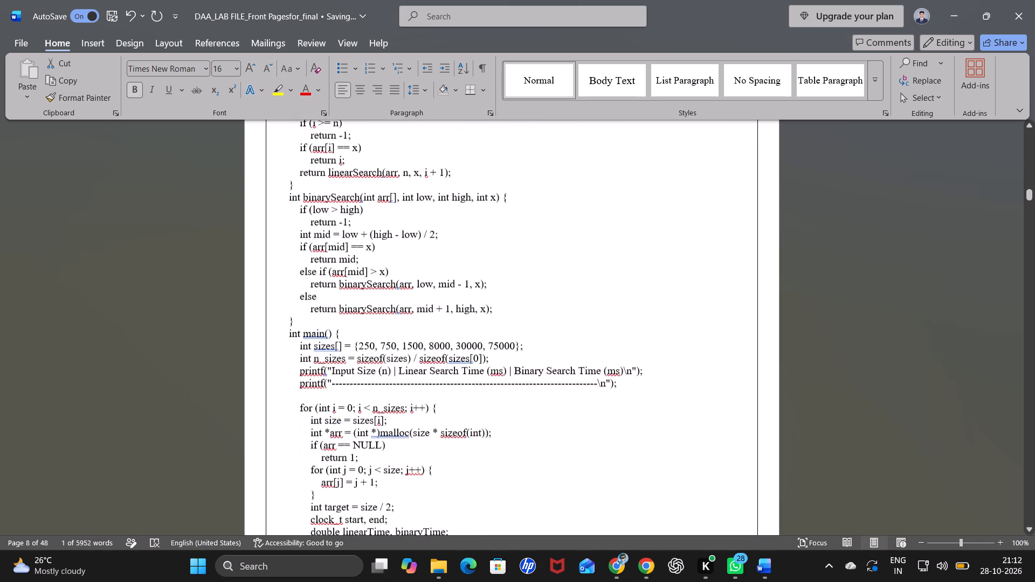
scroll(509, 351, down, 17)
scroll(527, 342, down, 8)
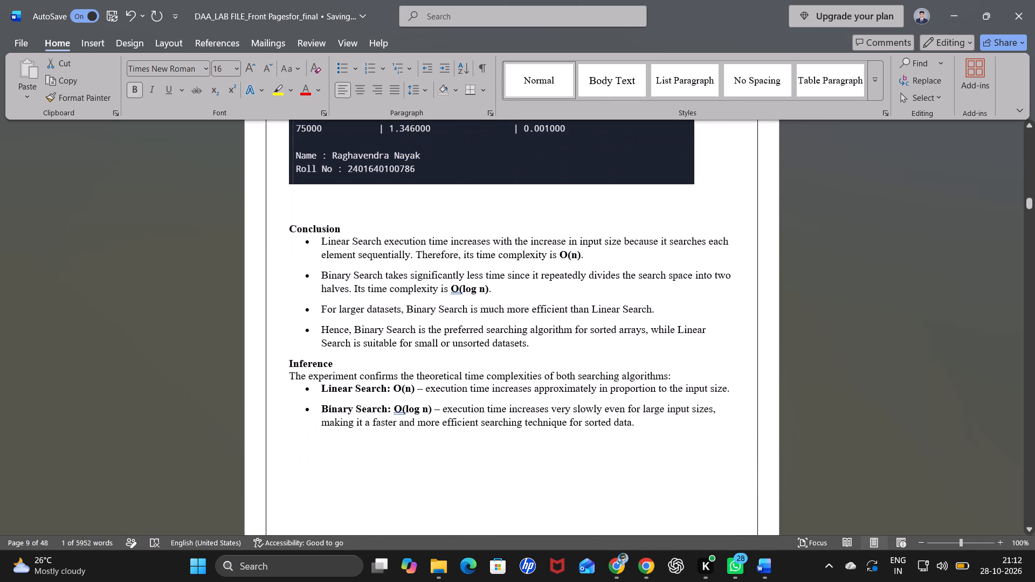
scroll(523, 350, down, 11)
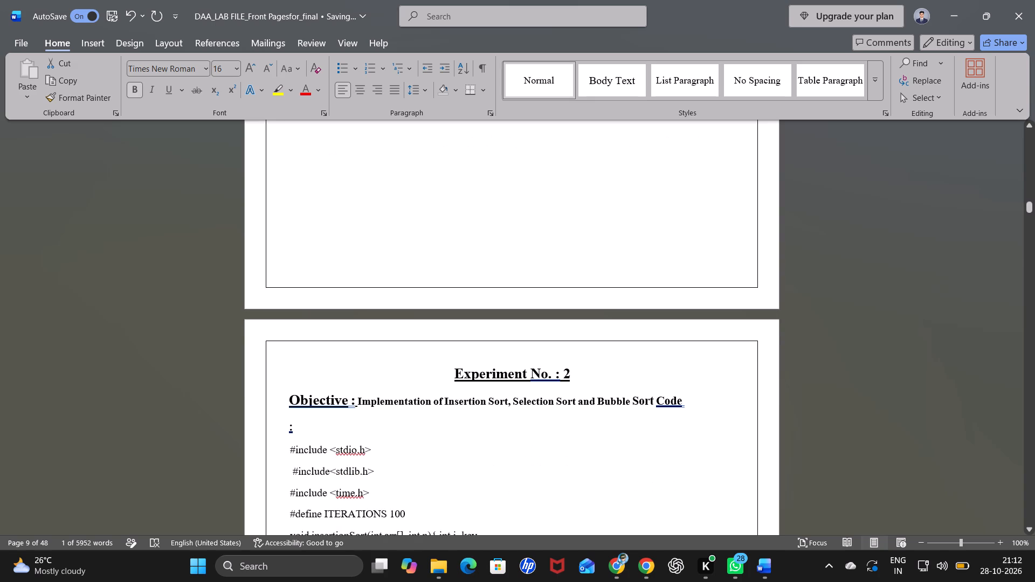
scroll(463, 419, down, 2)
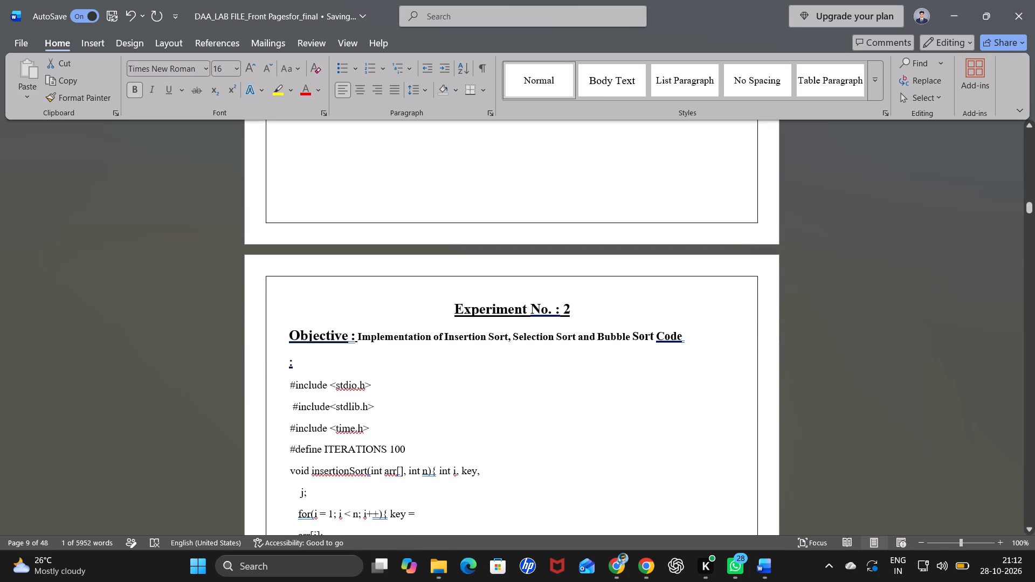
click(654, 332)
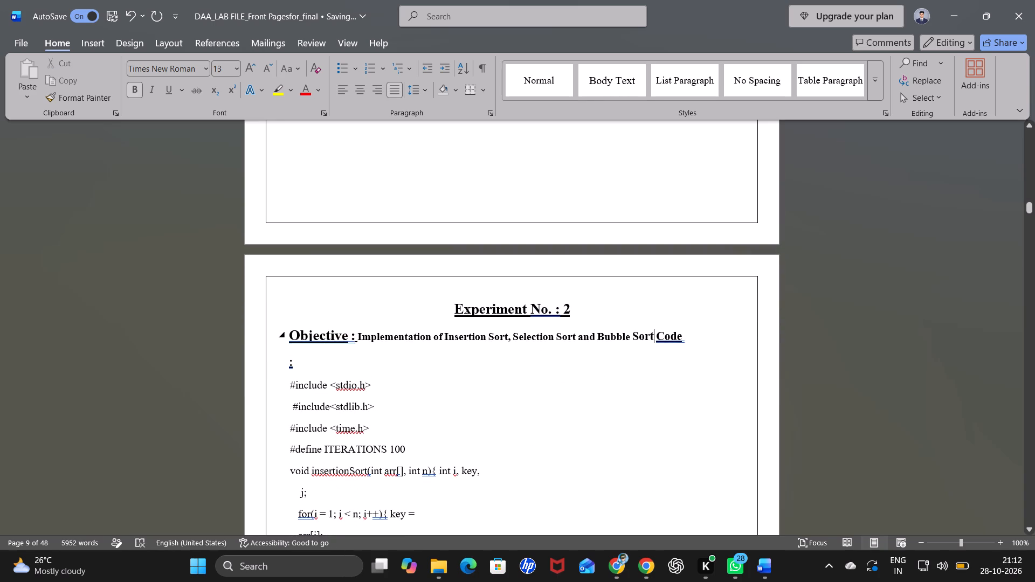
key(Return)
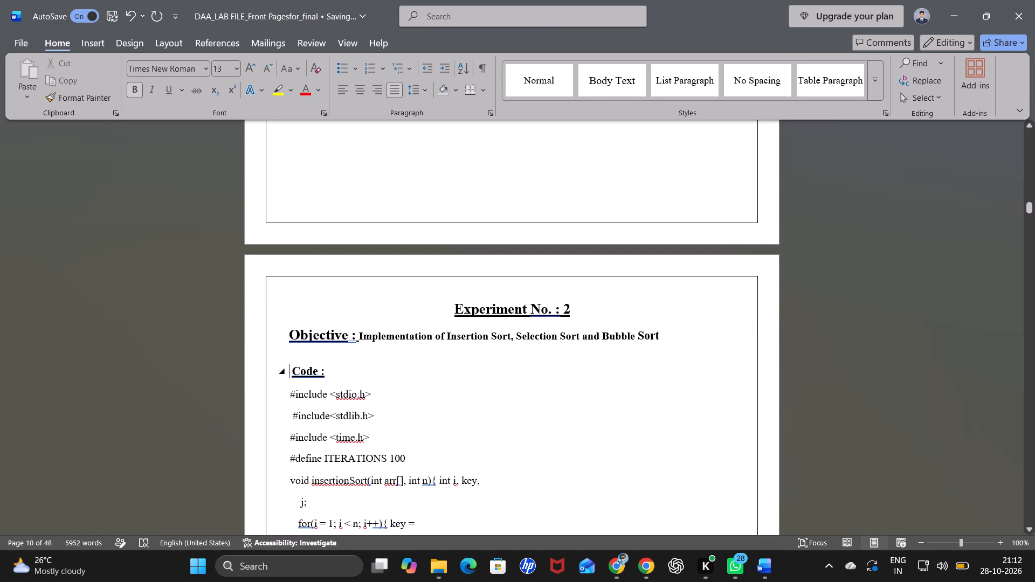
Set the font size of "Code" in the Experiment No. 2 "Code :" heading to 12.
drag(319, 368, 294, 364)
drag(294, 364, 293, 363)
click(383, 317)
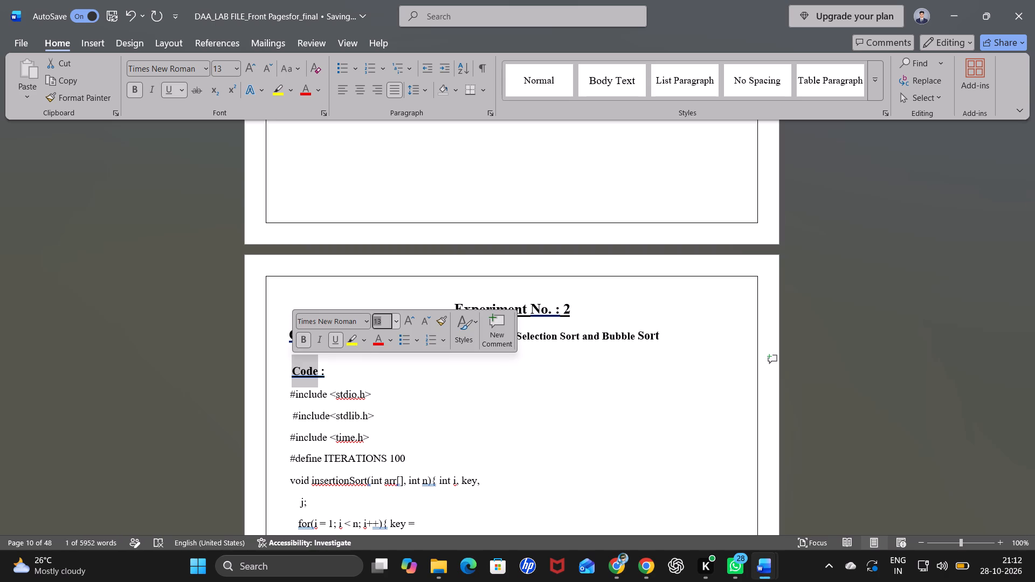
text(12)
click(397, 387)
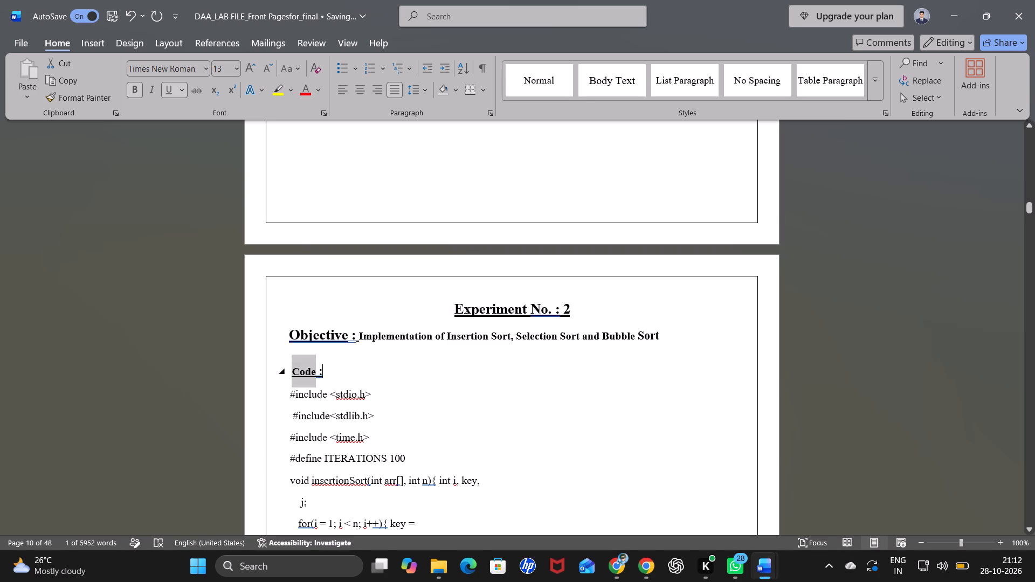
Look through the Experiment No. 2 code to its end, toggling the collapse of its "Output :" heading.
scroll(397, 382, down, 16)
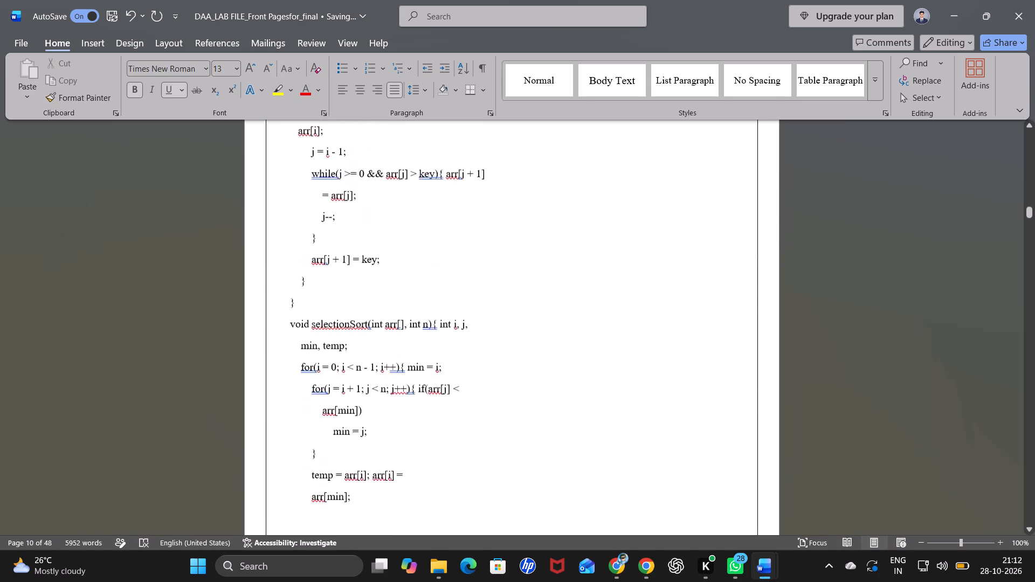
scroll(397, 382, down, 1)
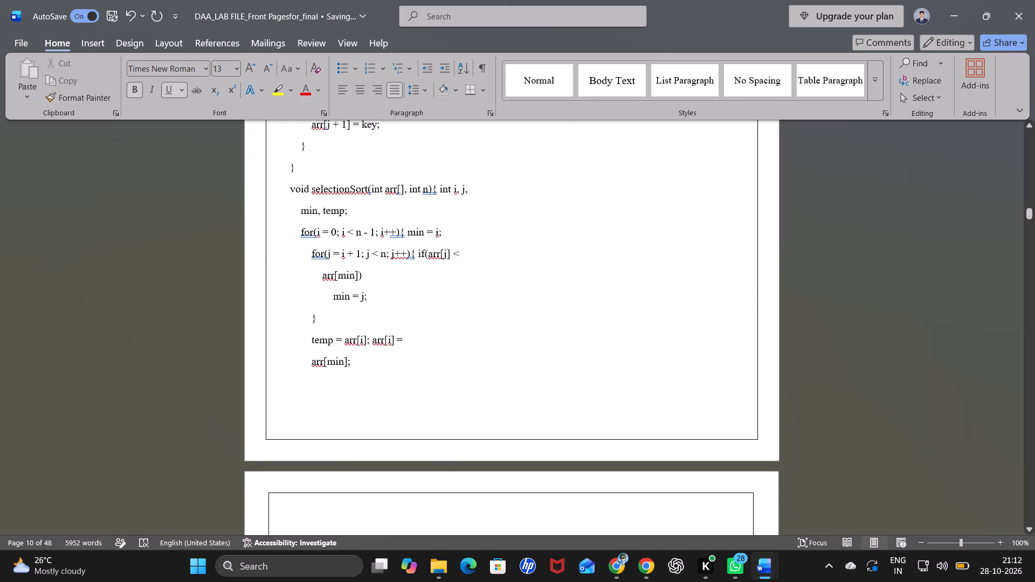
scroll(412, 420, up, 1)
scroll(435, 396, down, 7)
scroll(443, 378, up, 1)
scroll(443, 378, down, 5)
scroll(440, 424, down, 8)
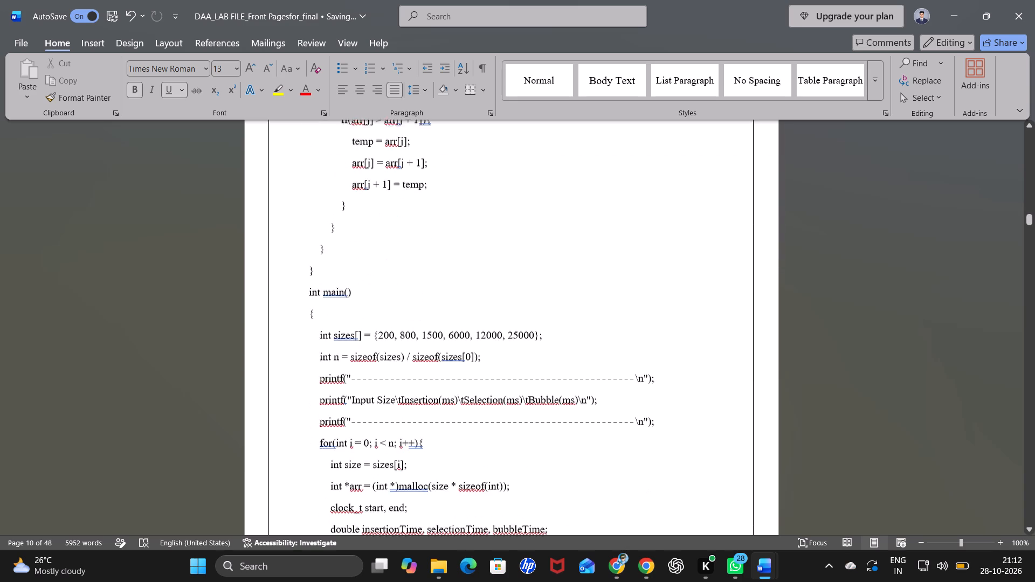
scroll(431, 432, down, 13)
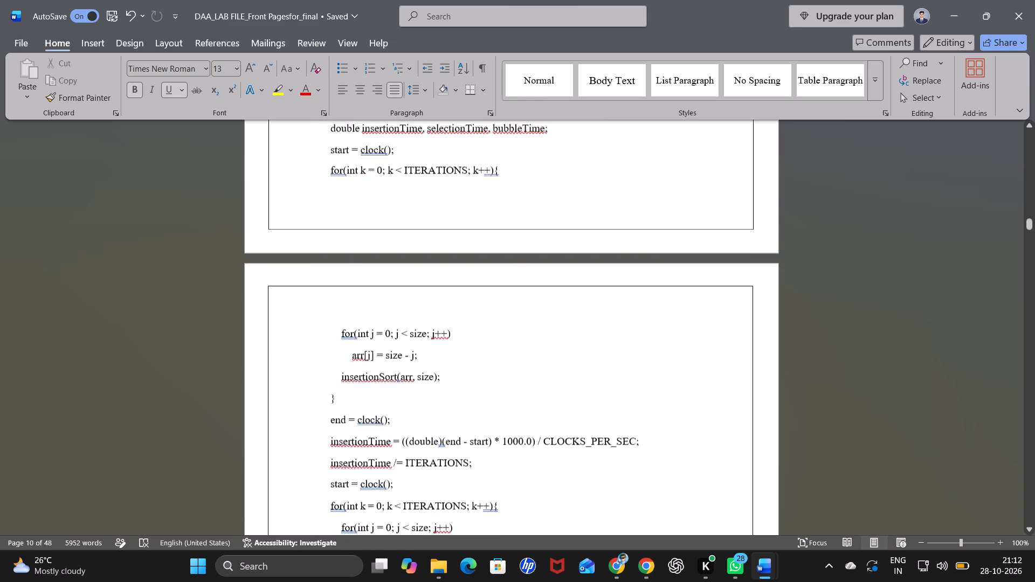
scroll(434, 446, down, 11)
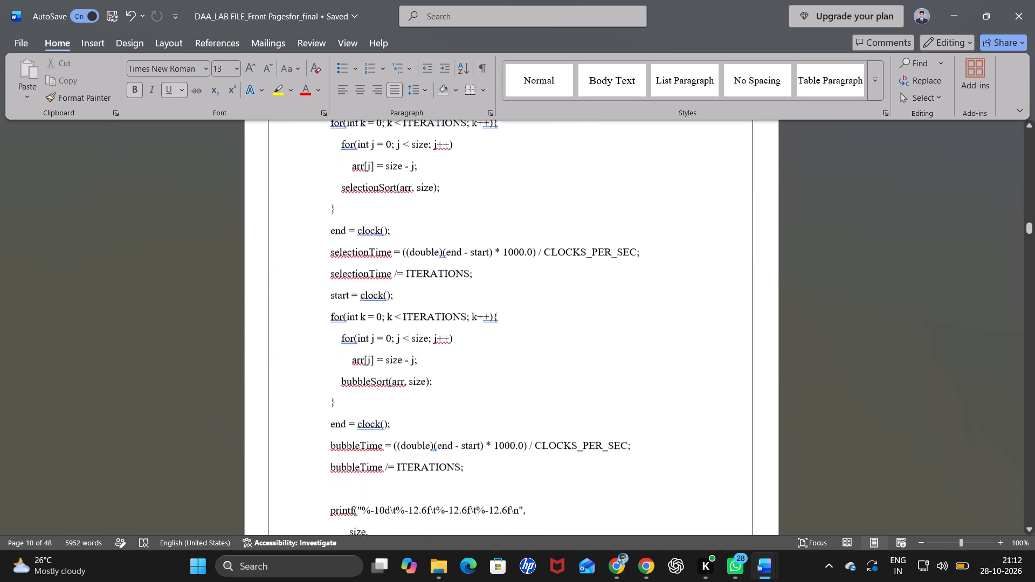
scroll(441, 436, down, 10)
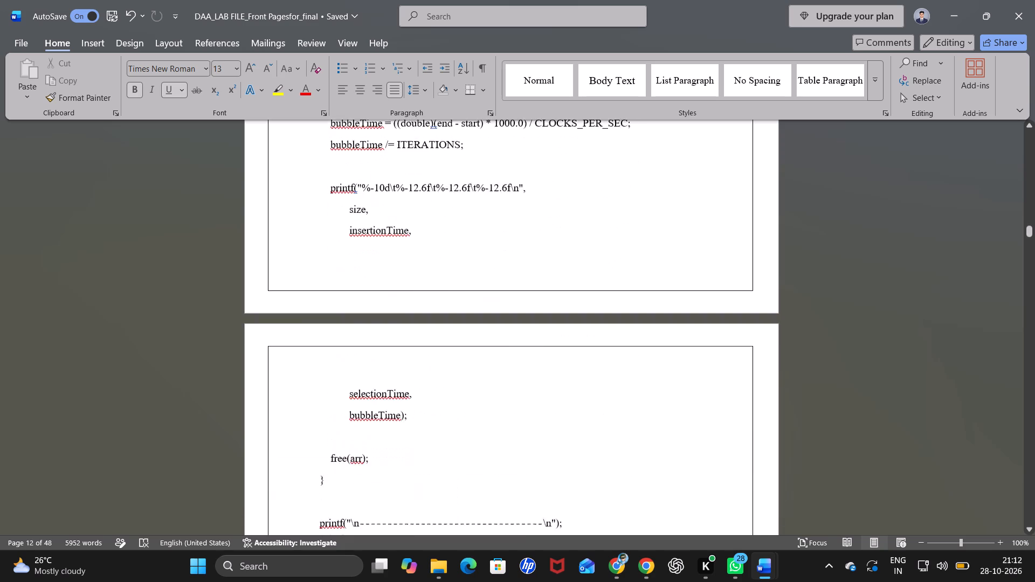
scroll(441, 436, down, 10)
scroll(445, 432, up, 1)
scroll(445, 432, down, 6)
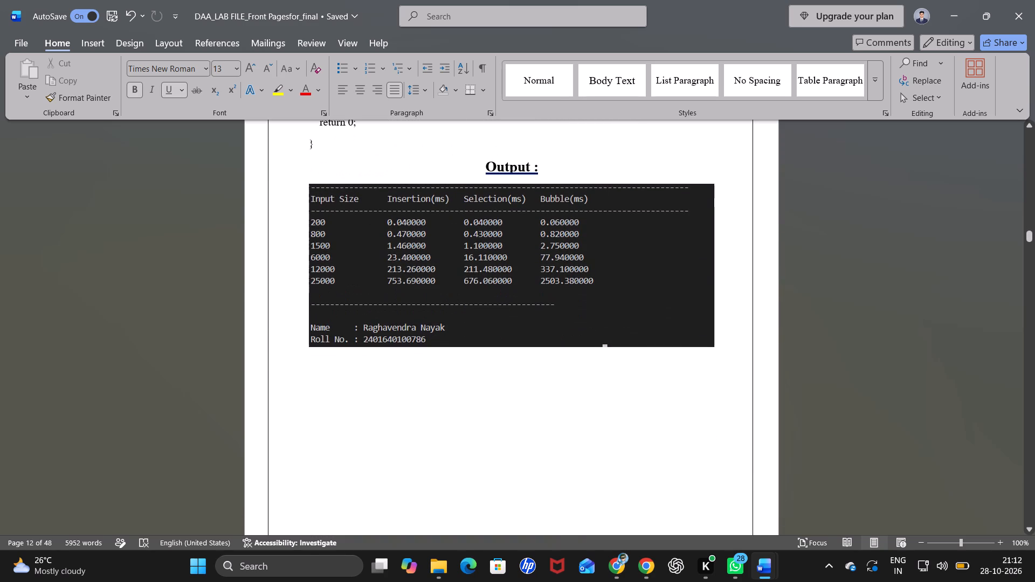
click(480, 169)
click(480, 169)
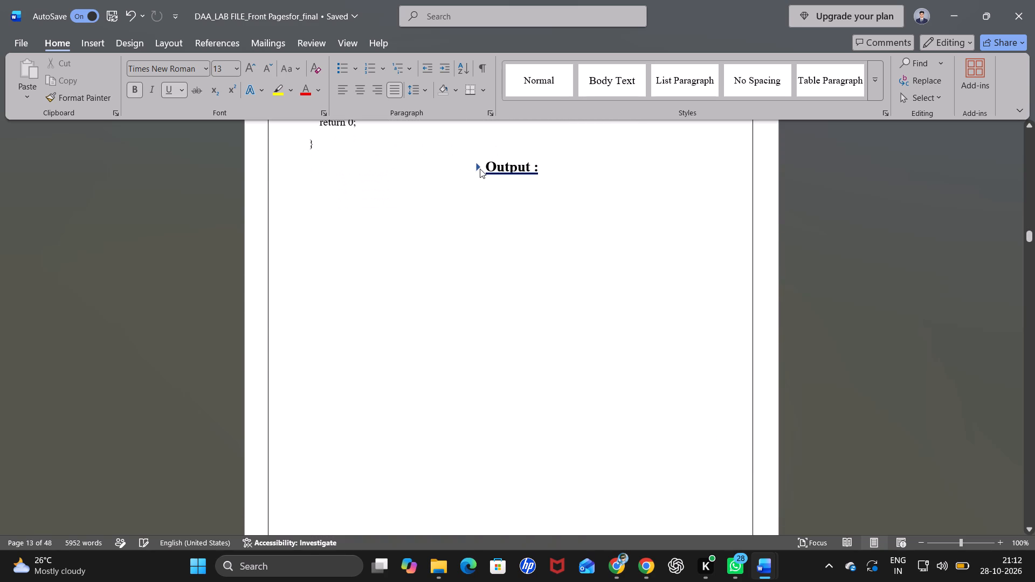
Underline the "Experiment No. 3" title.
scroll(532, 389, down, 10)
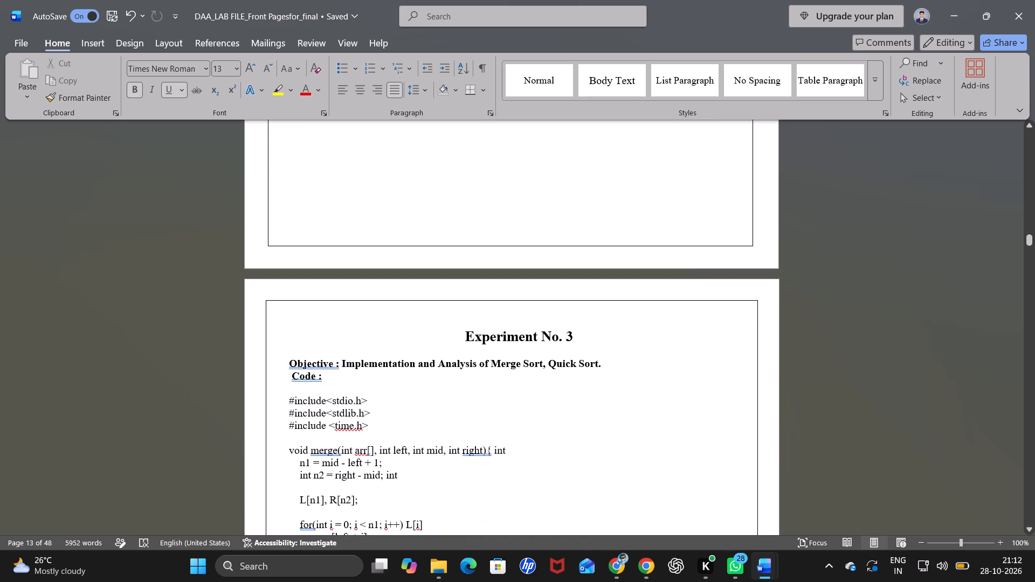
scroll(571, 358, down, 2)
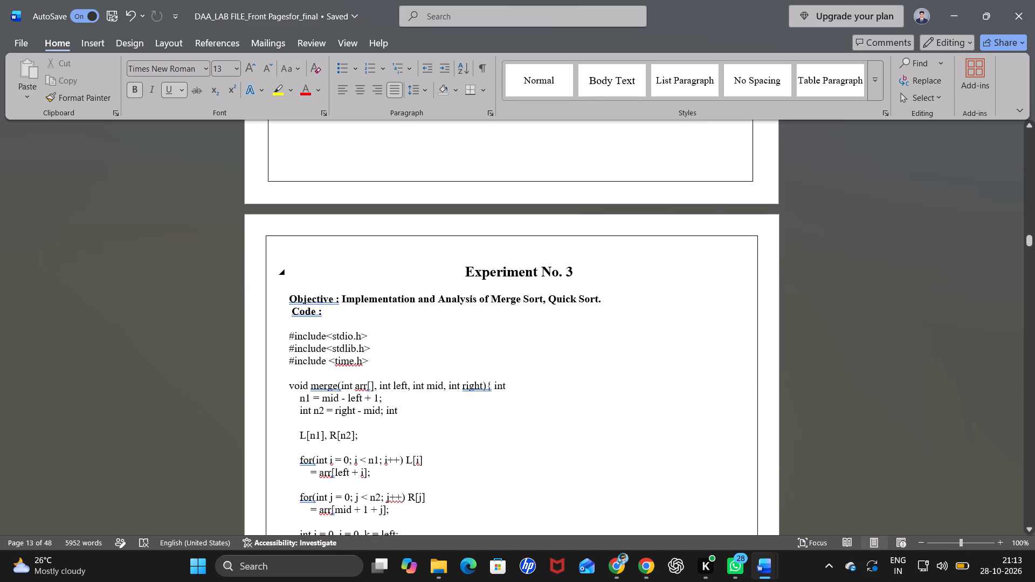
drag(588, 274, 466, 269)
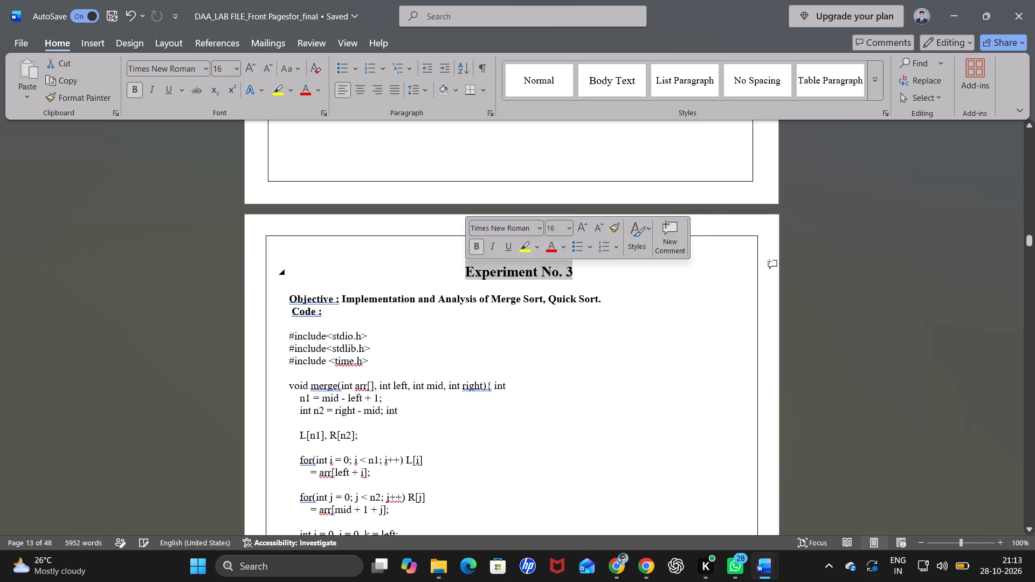
click(506, 235)
click(506, 241)
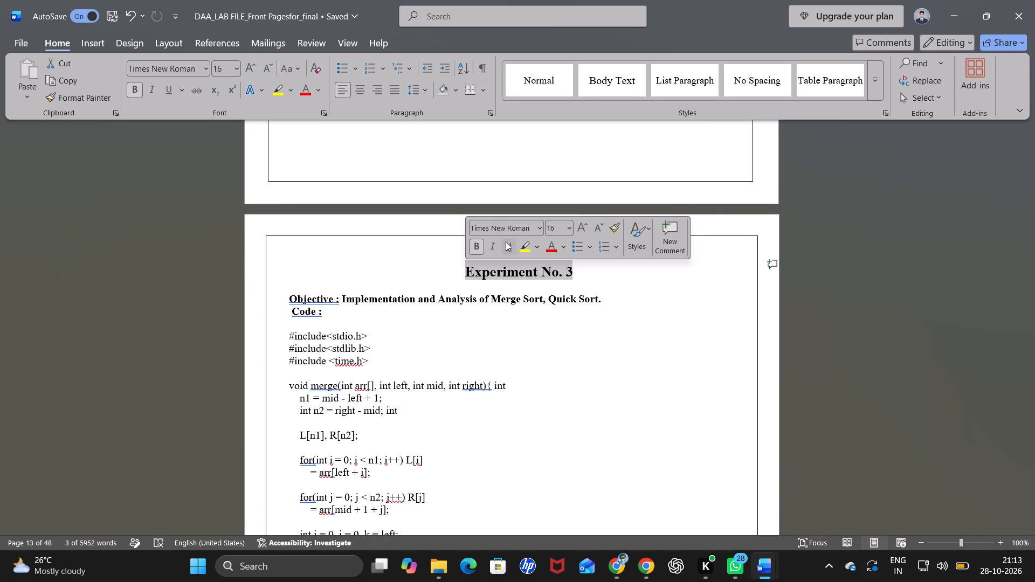
click(589, 366)
Shift the Experiment No. 3 output screenshot slightly to the right, clear of the page border line.
scroll(553, 355, down, 3)
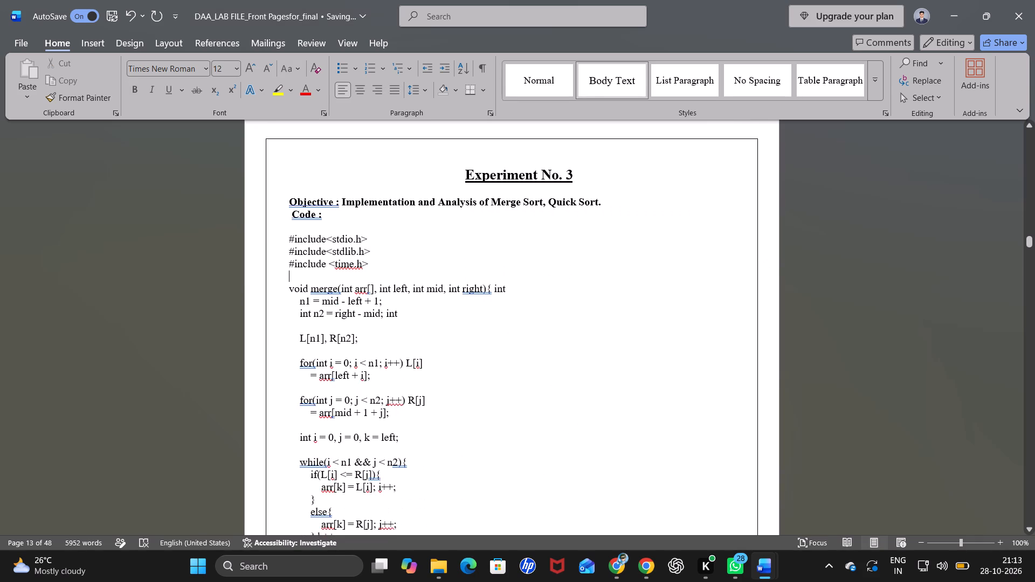
scroll(556, 351, down, 11)
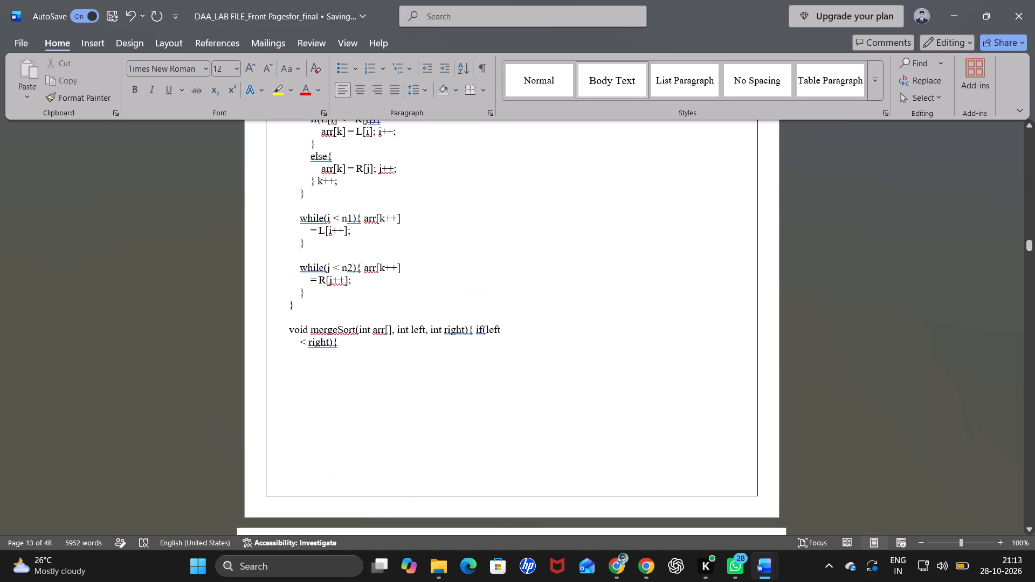
scroll(556, 360, down, 5)
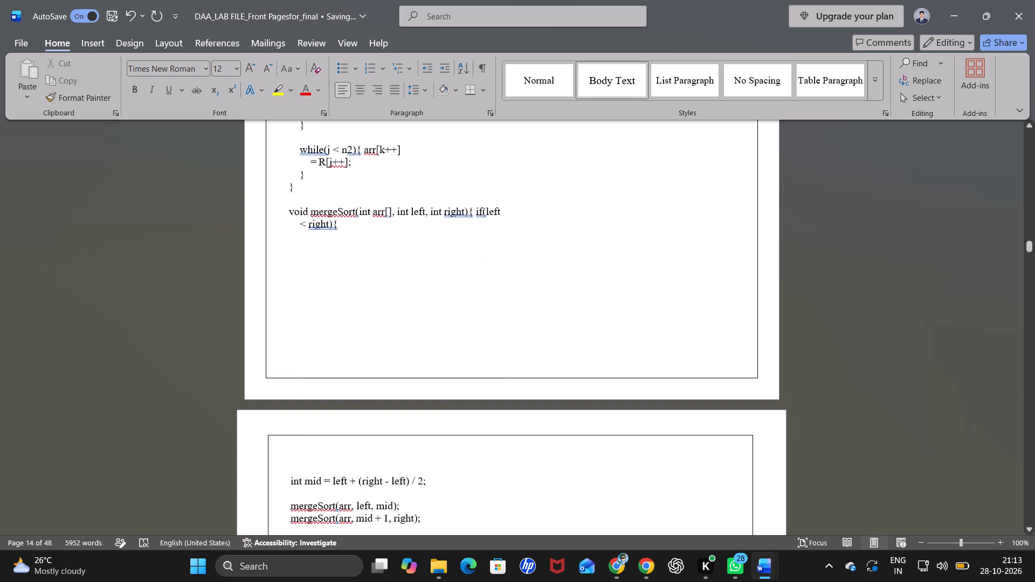
scroll(556, 360, down, 17)
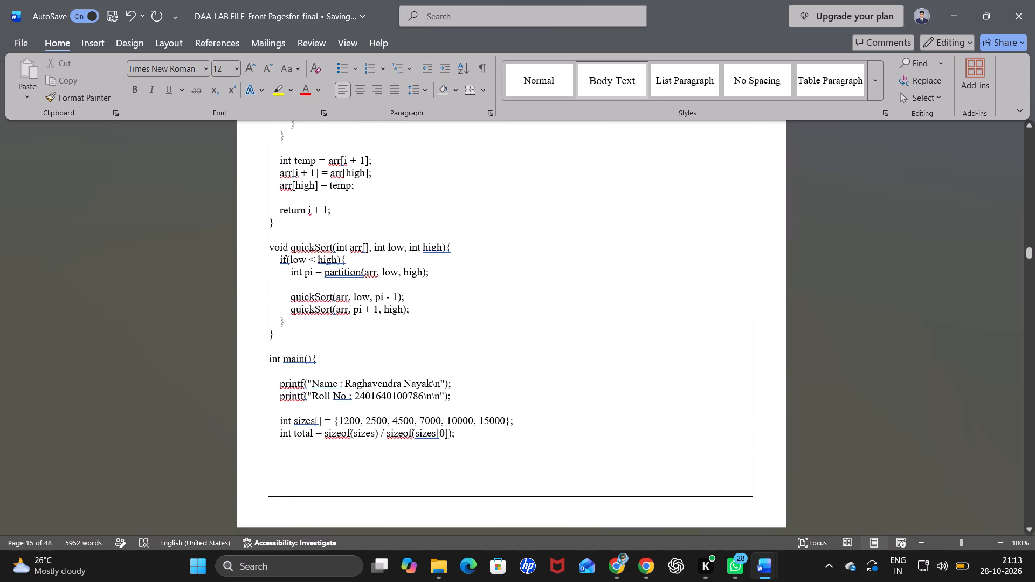
scroll(582, 396, down, 4)
scroll(620, 429, down, 5)
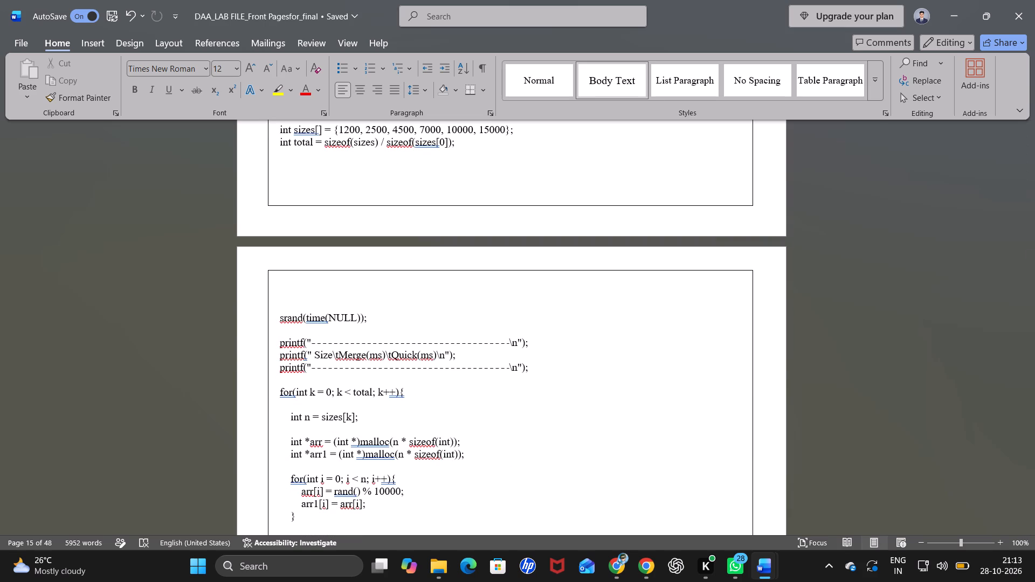
scroll(625, 434, down, 9)
scroll(563, 442, down, 7)
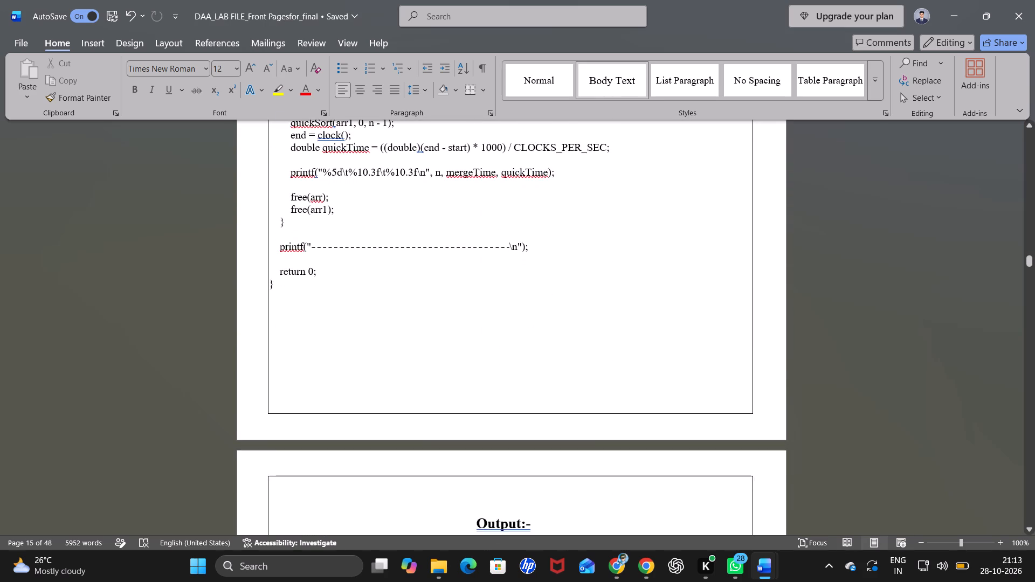
scroll(615, 451, down, 5)
scroll(616, 466, up, 1)
scroll(616, 466, down, 1)
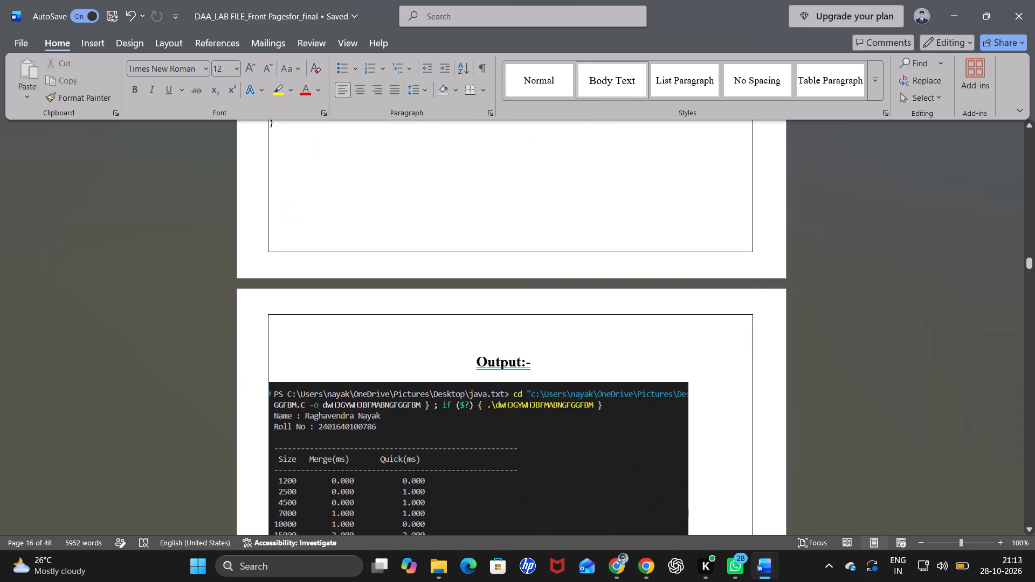
scroll(501, 394, down, 1)
click(485, 385)
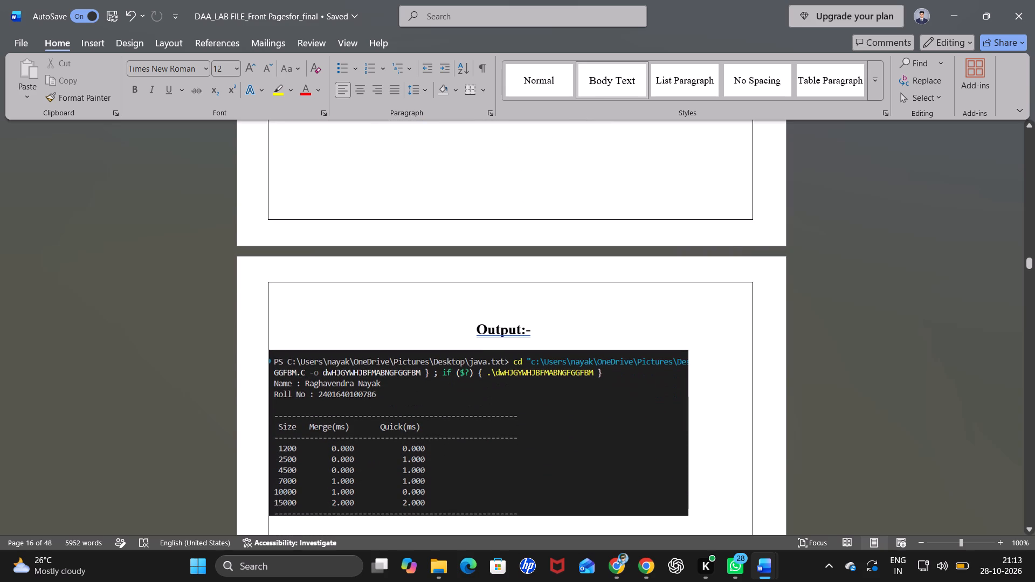
drag(485, 385, 512, 388)
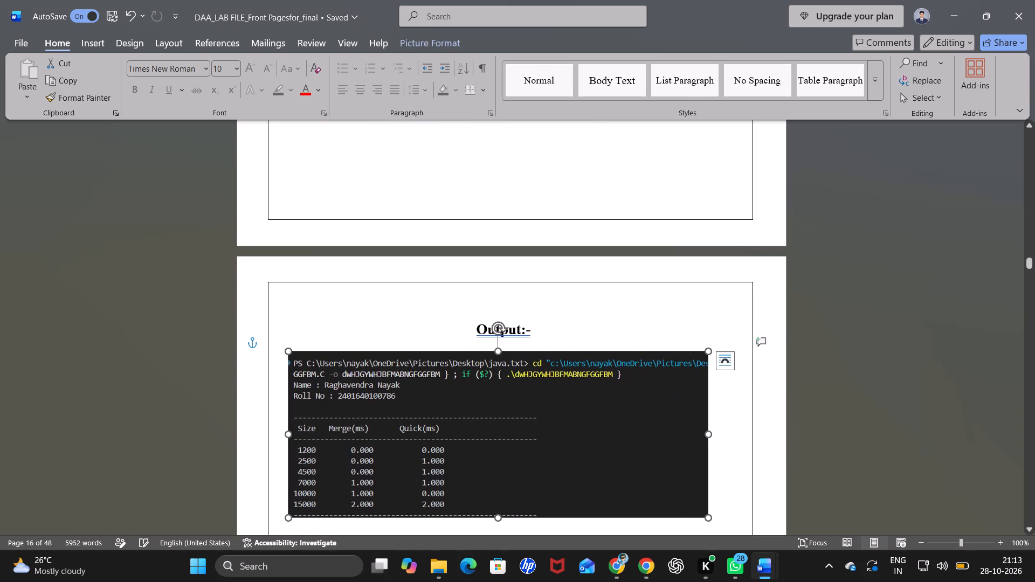
Remove the centring indent before the Experiment No. 3 "Output:-" heading so it starts near the left margin.
scroll(512, 388, down, 4)
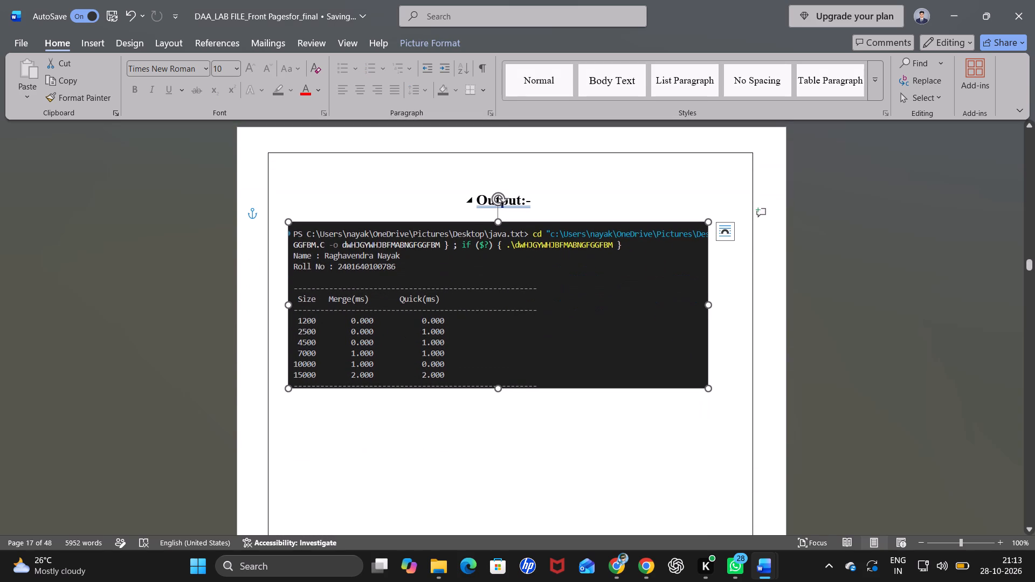
click(477, 197)
key(BackSpace)
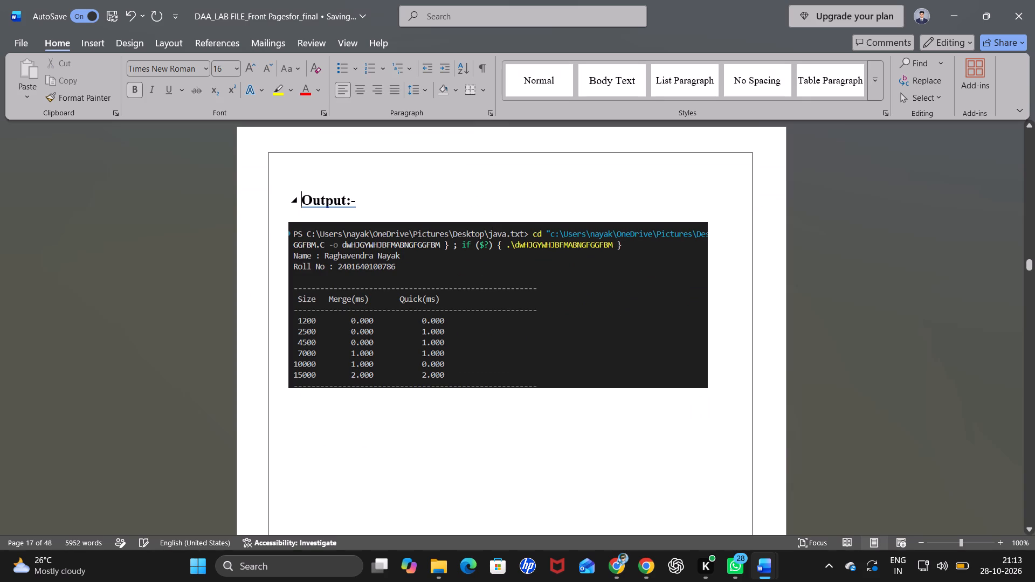
Underline the "Experiment No. 4" title.
scroll(454, 421, down, 2)
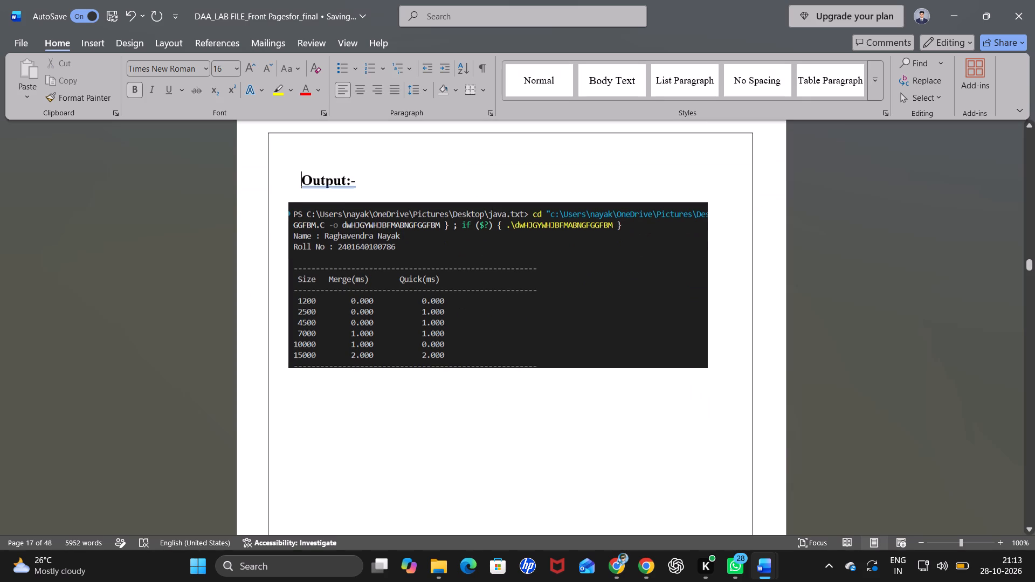
scroll(454, 421, down, 12)
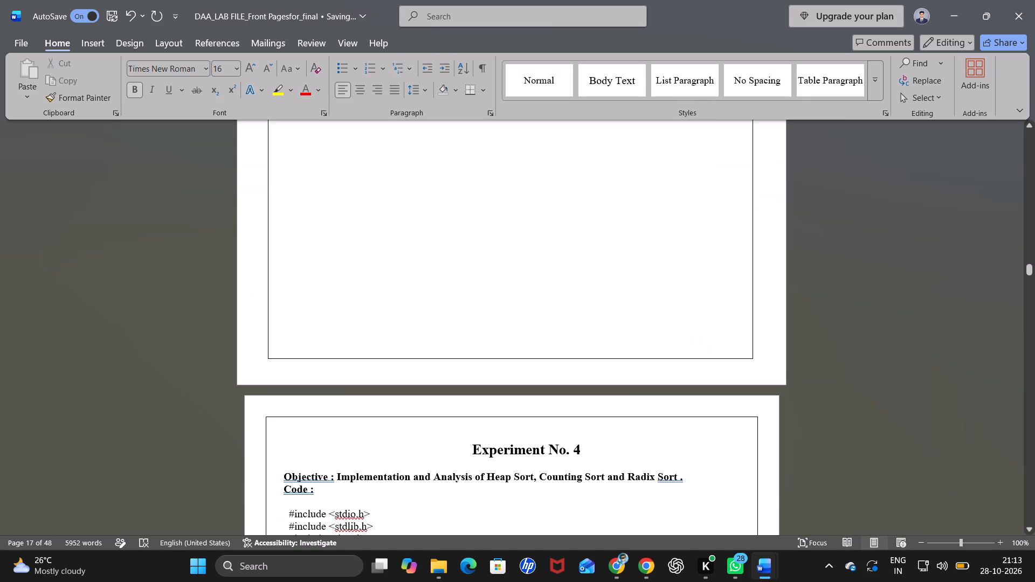
drag(462, 451, 585, 453)
click(586, 453)
drag(586, 445, 493, 452)
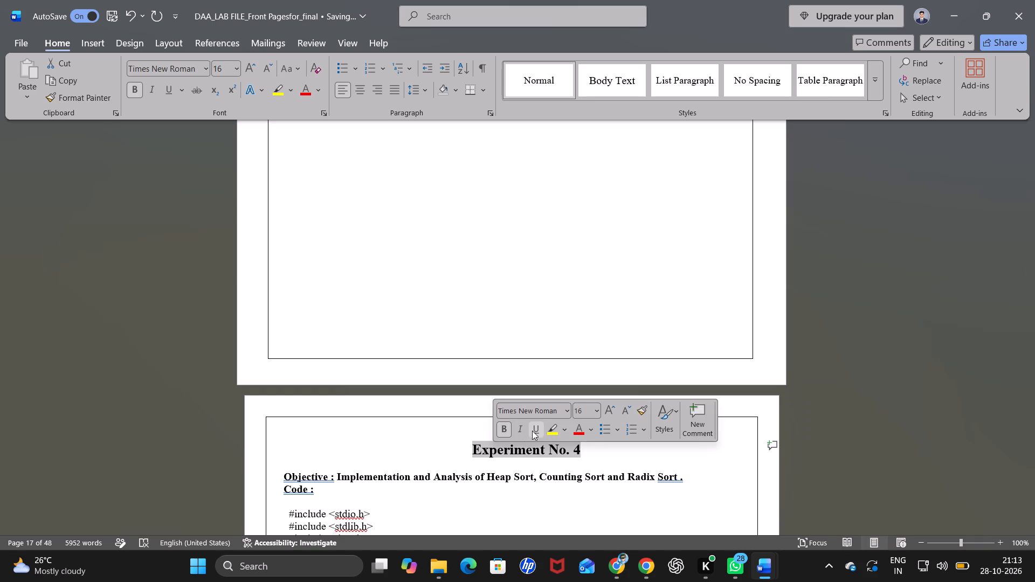
click(532, 431)
Apply underlining to the "Code :" heading below the Experiment No. 4 objective.
click(322, 491)
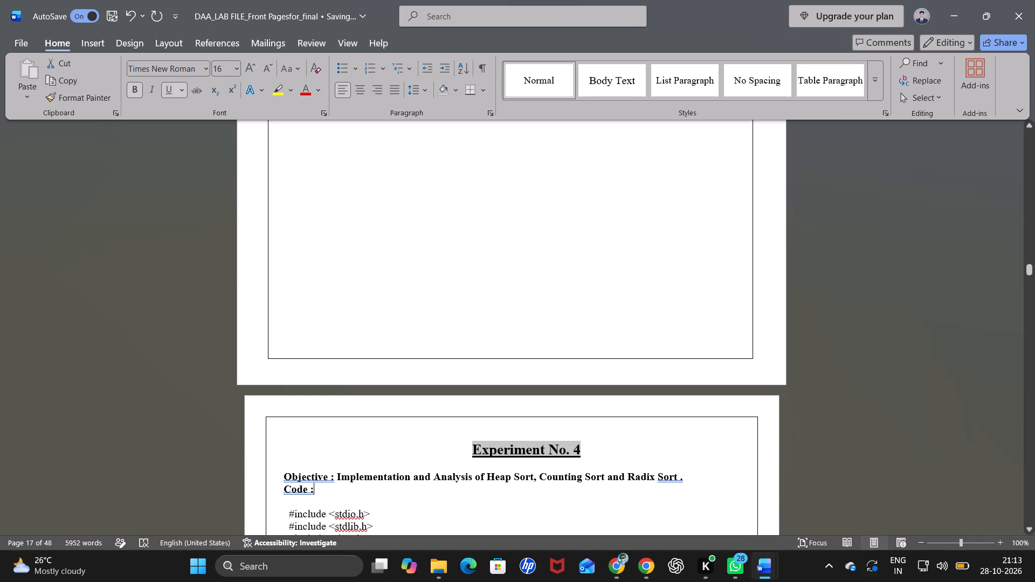
drag(320, 488, 284, 490)
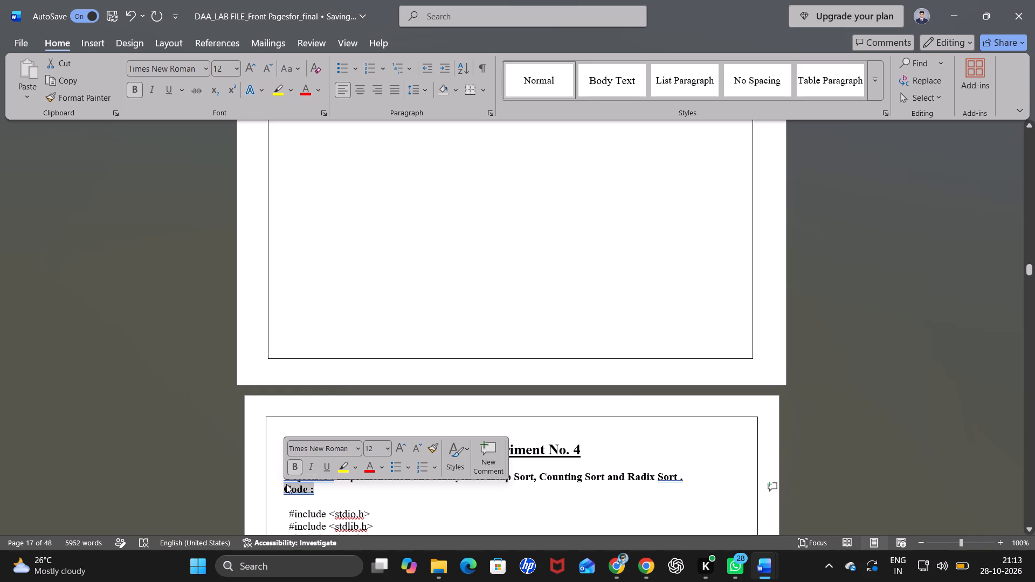
click(334, 467)
Insert a blank line between the Experiment No. 4 objective and its "Code :" heading.
click(308, 497)
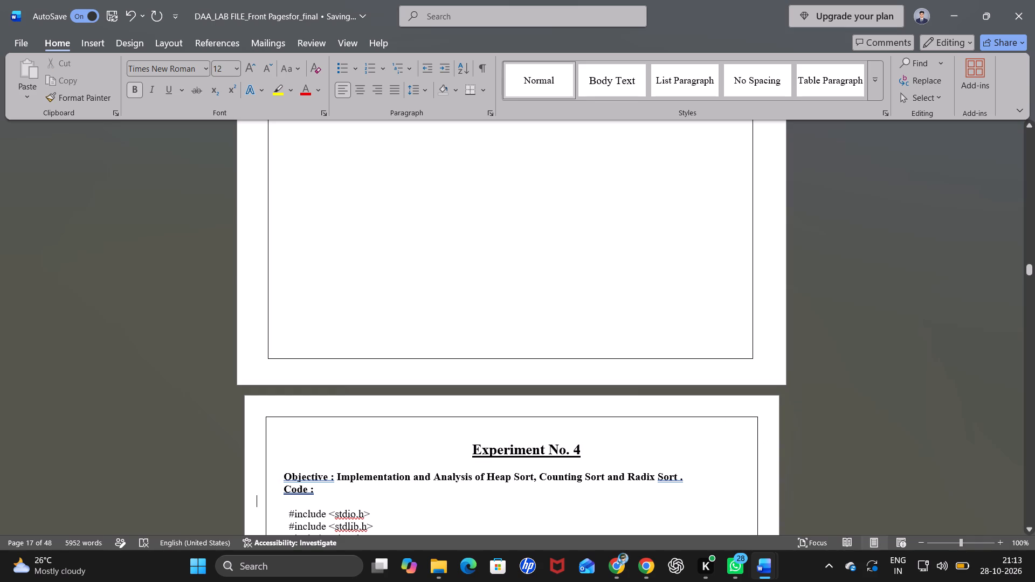
click(284, 490)
key(Return)
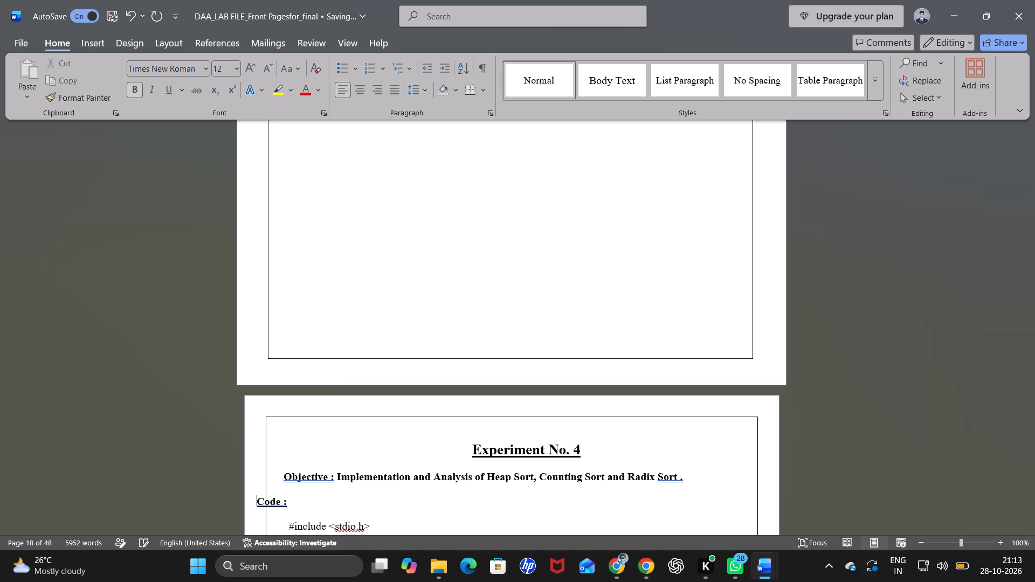
Undo the misaligned line break before "Code :" and insert the blank line from the end of the Experiment No. 4 objective instead.
key(ctrl+z)
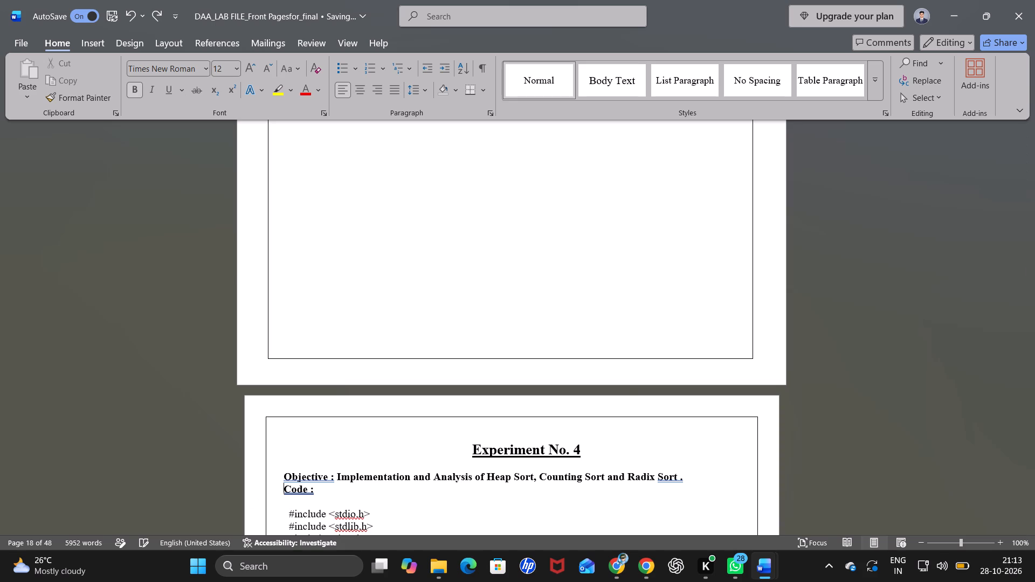
click(695, 477)
key(Return)
Add blank lines above the "if(largest != i)" block in the Experiment No. 4 code to move the whole block onto the next page.
scroll(364, 439, down, 1)
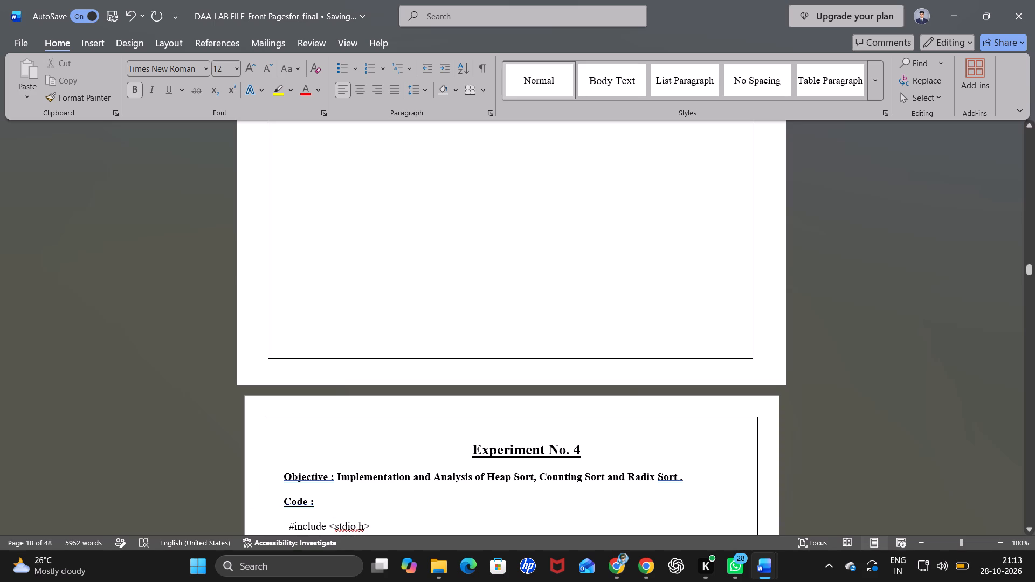
scroll(341, 428, down, 4)
scroll(432, 353, down, 9)
scroll(437, 347, up, 1)
scroll(444, 361, down, 4)
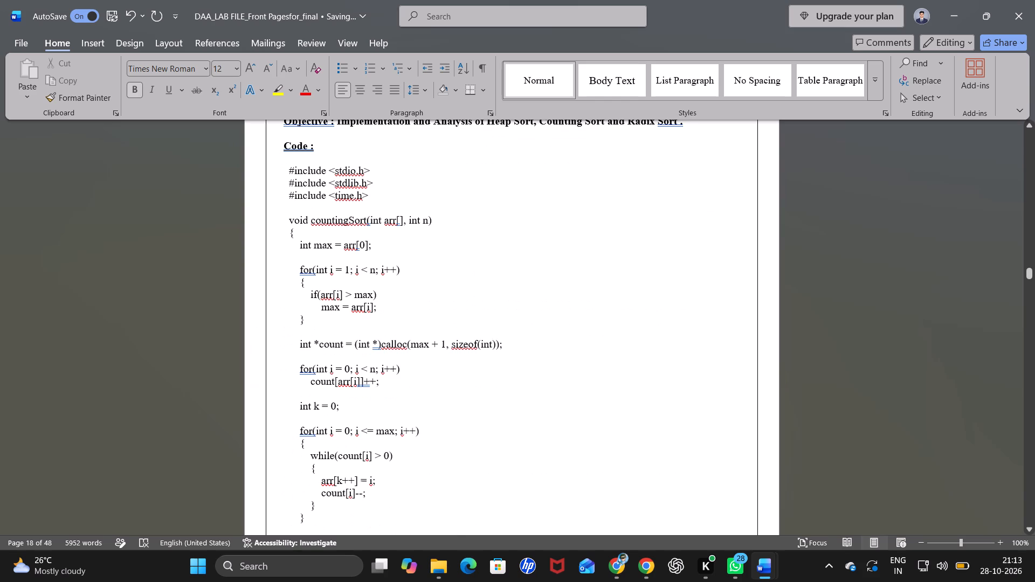
scroll(471, 348, down, 11)
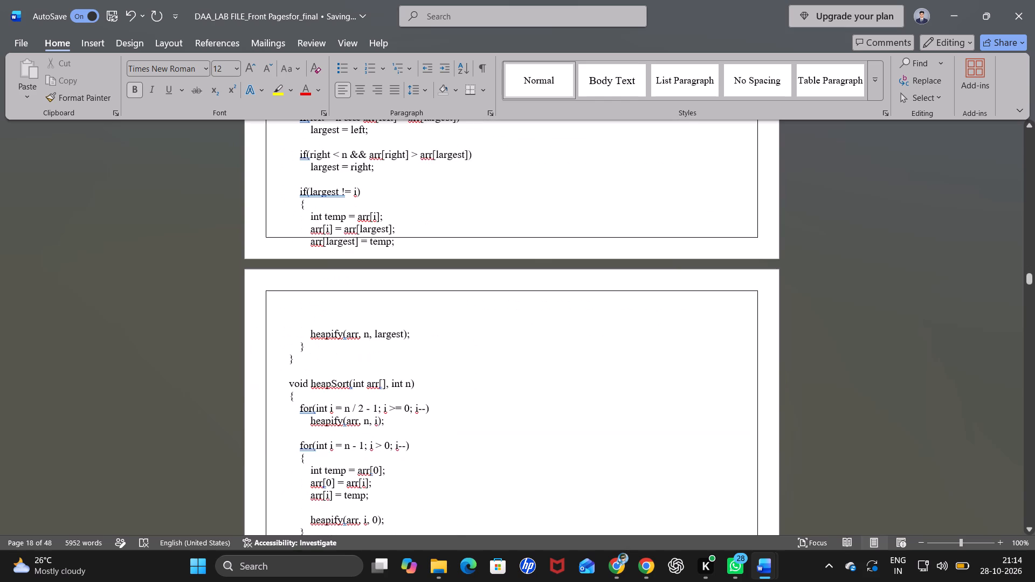
scroll(485, 345, down, 2)
scroll(480, 328, up, 2)
scroll(480, 328, down, 1)
scroll(480, 328, up, 1)
click(284, 186)
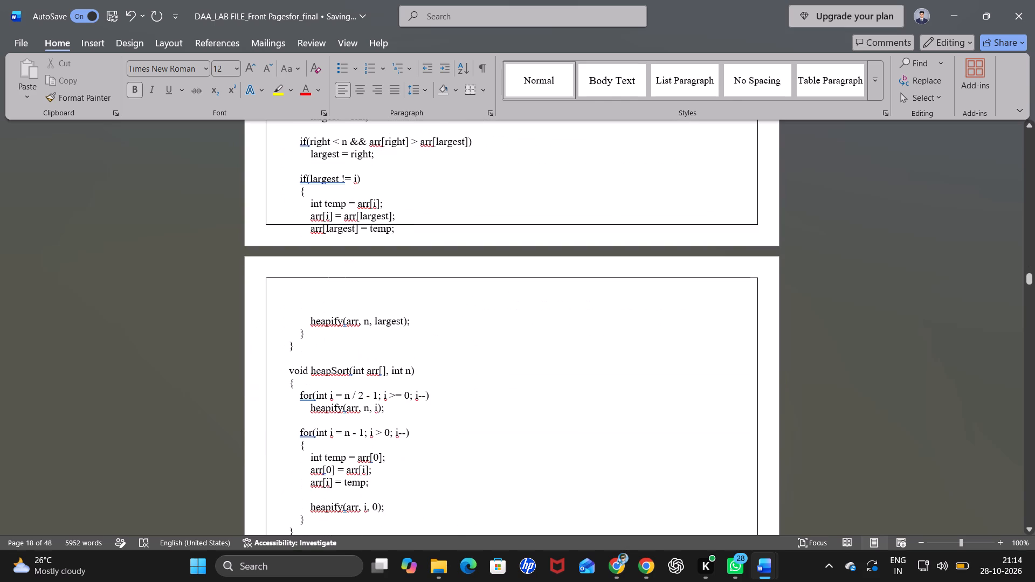
click(284, 180)
key(Return)
key(Return)
key(Return)
key(Return)
key(Return)
key(Return)
key(BackSpace)
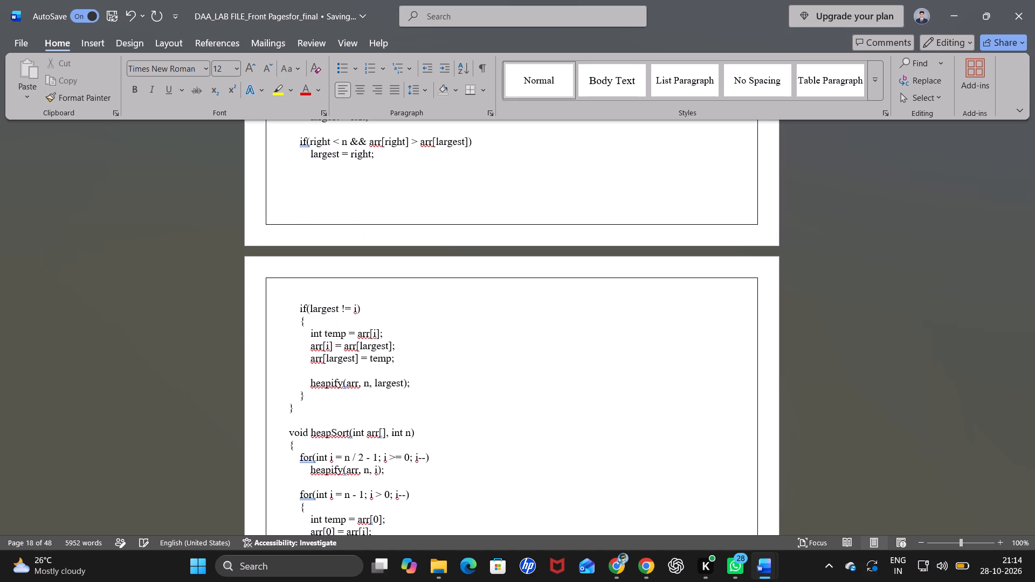
Insert two blank lines after the heapTime calculation in the Experiment No. 4 code, moving the radix sort "start = clock();" line onto the next page.
scroll(317, 154, down, 7)
scroll(411, 316, down, 3)
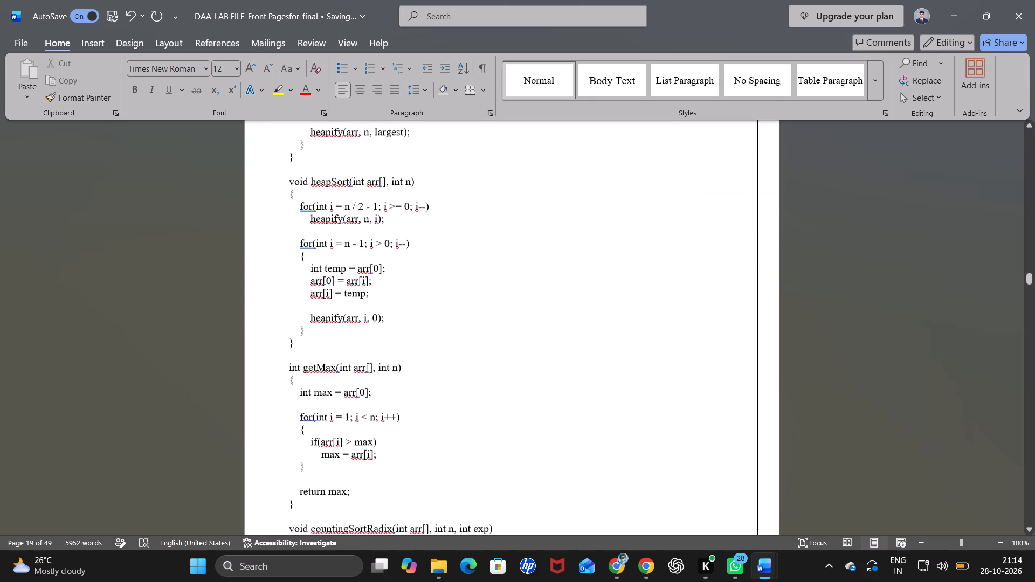
scroll(418, 316, down, 17)
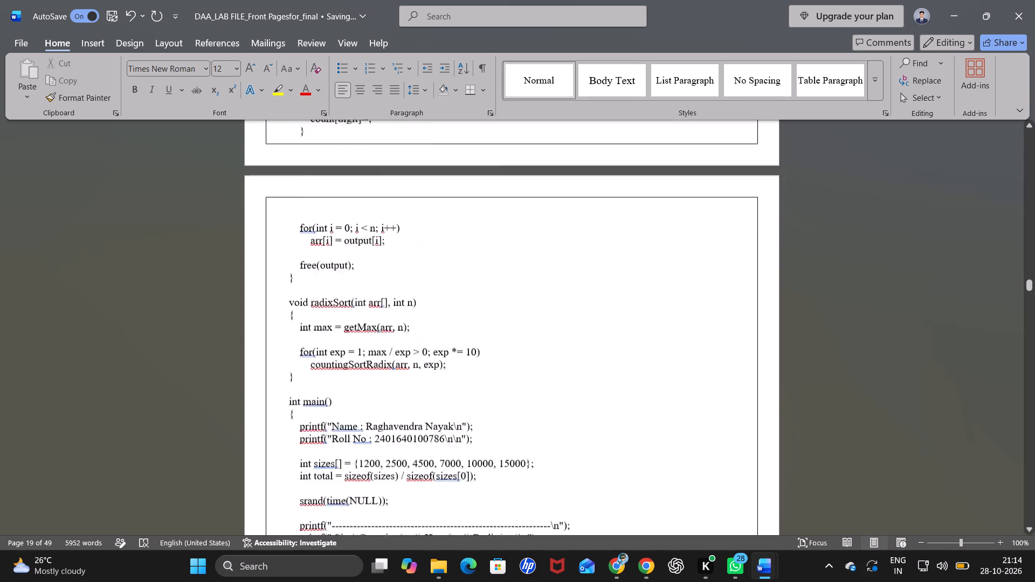
scroll(439, 311, down, 2)
scroll(409, 342, down, 18)
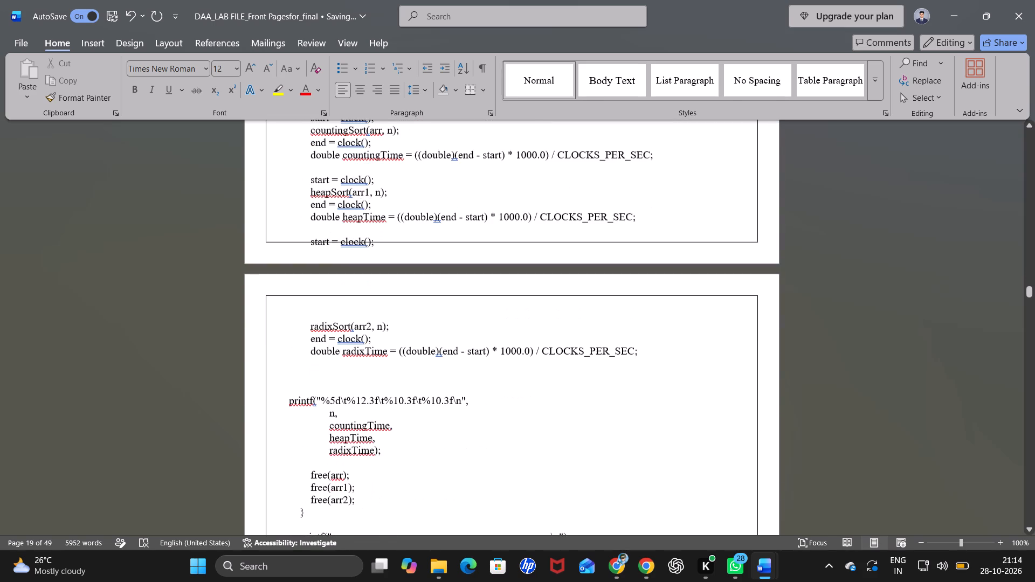
click(293, 225)
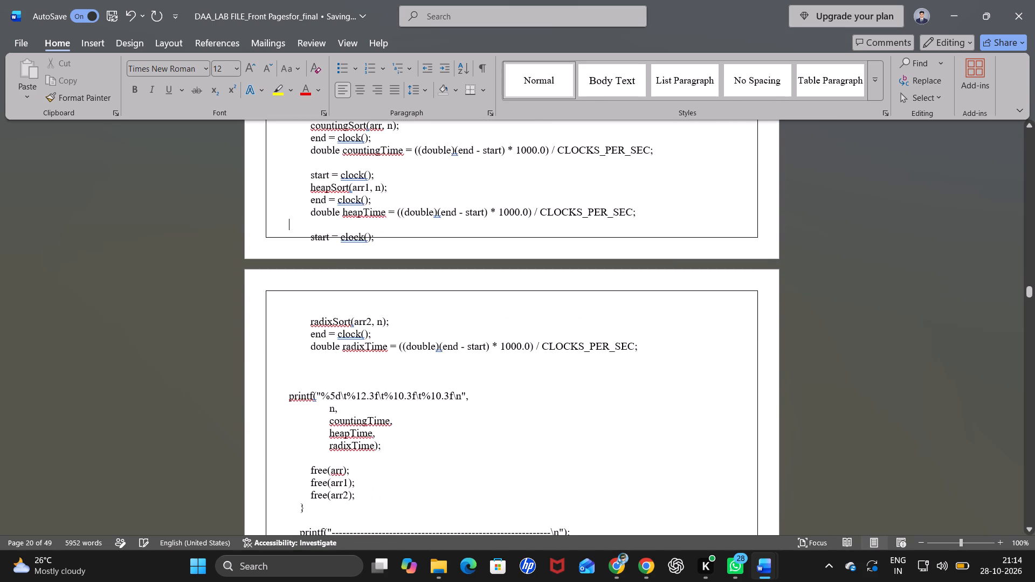
key(Return)
key(Return)
Delete the surplus blank lines above the "Experiment No. 5" title so it sits near the top of its own page.
scroll(293, 225, down, 4)
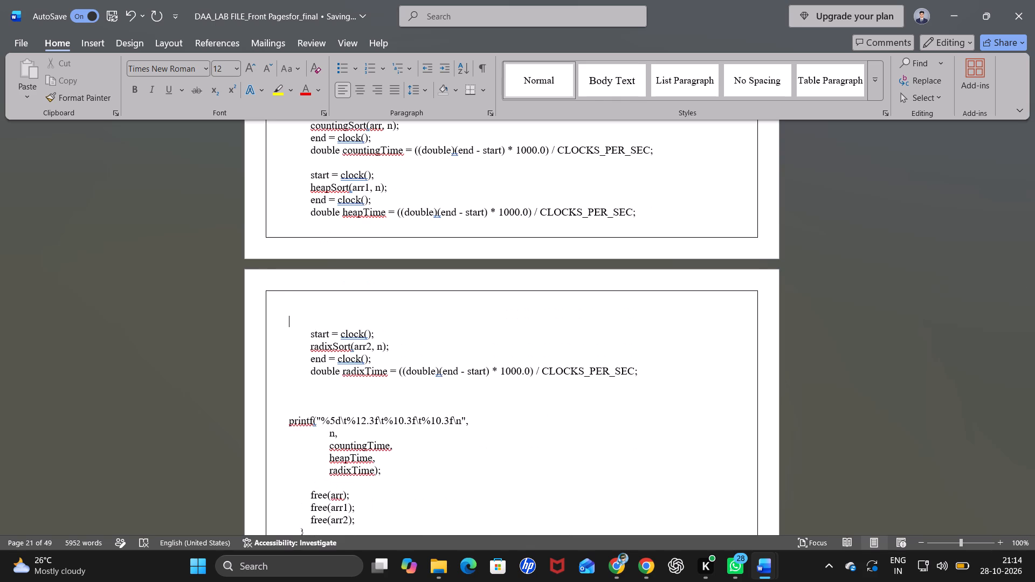
scroll(293, 225, down, 11)
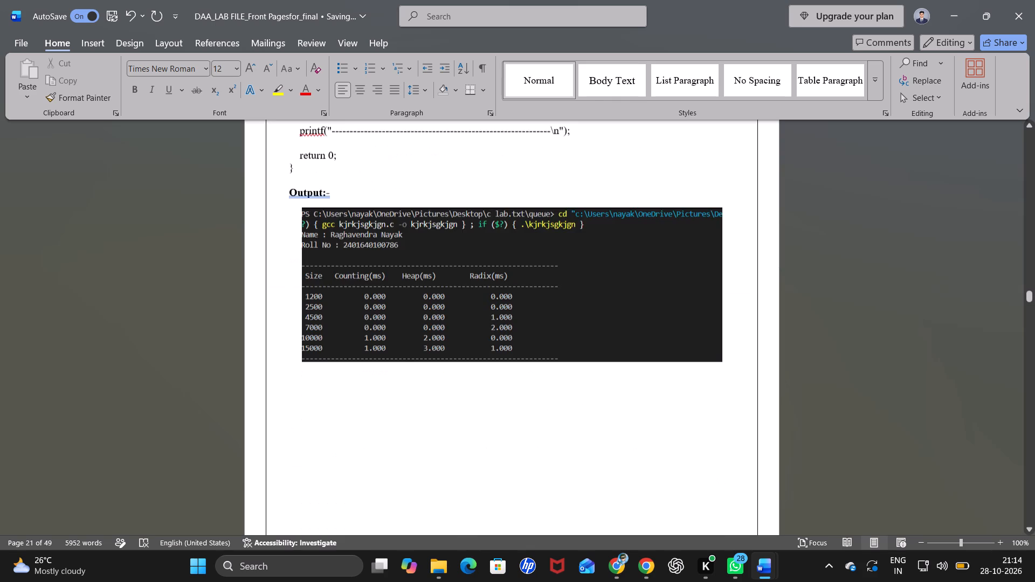
scroll(311, 234, down, 6)
scroll(311, 234, up, 1)
scroll(311, 234, down, 2)
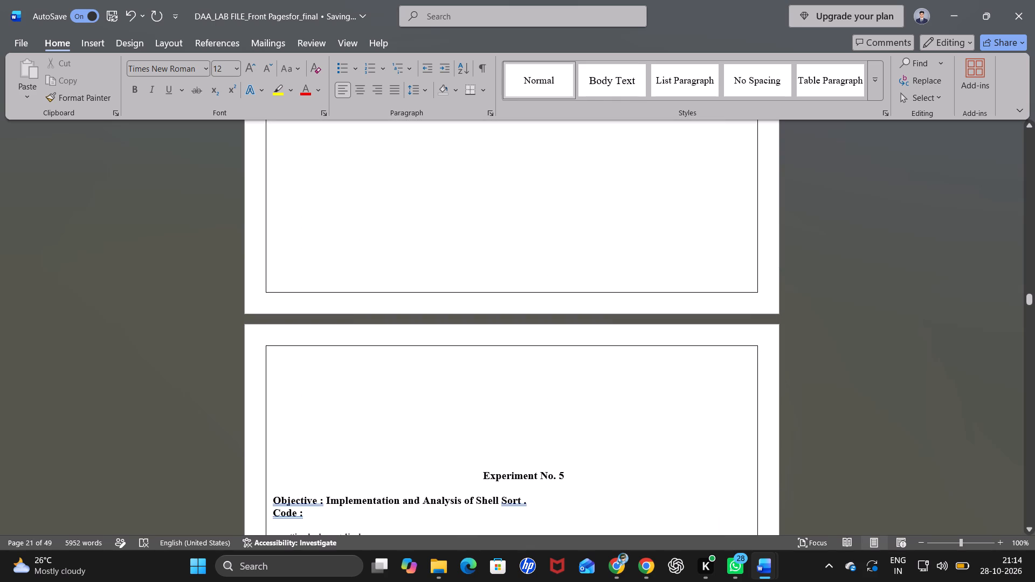
click(470, 468)
key(BackSpace)
key(BackSpace)
key(BackSpace)
key(BackSpace)
key(BackSpace)
key(BackSpace)
key(BackSpace)
key(BackSpace)
key(BackSpace)
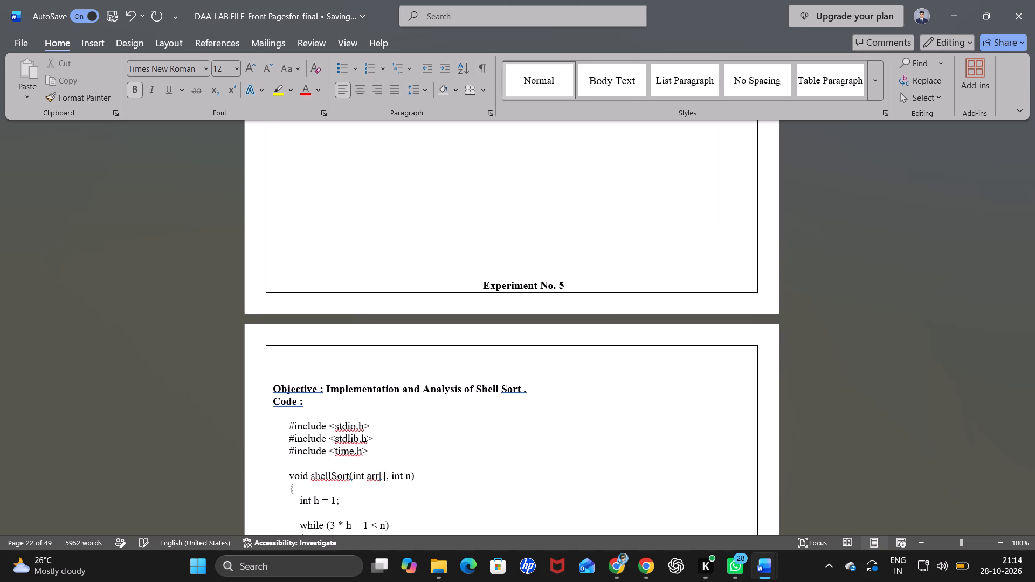
key(Return)
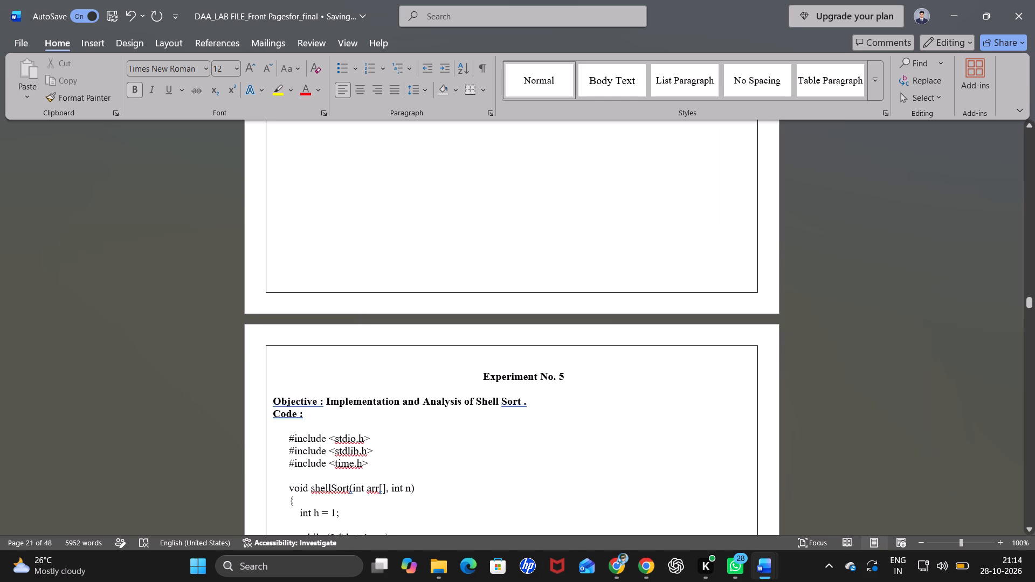
Underline the "Experiment No. 5" title and set its font size to 16.
drag(478, 376, 566, 371)
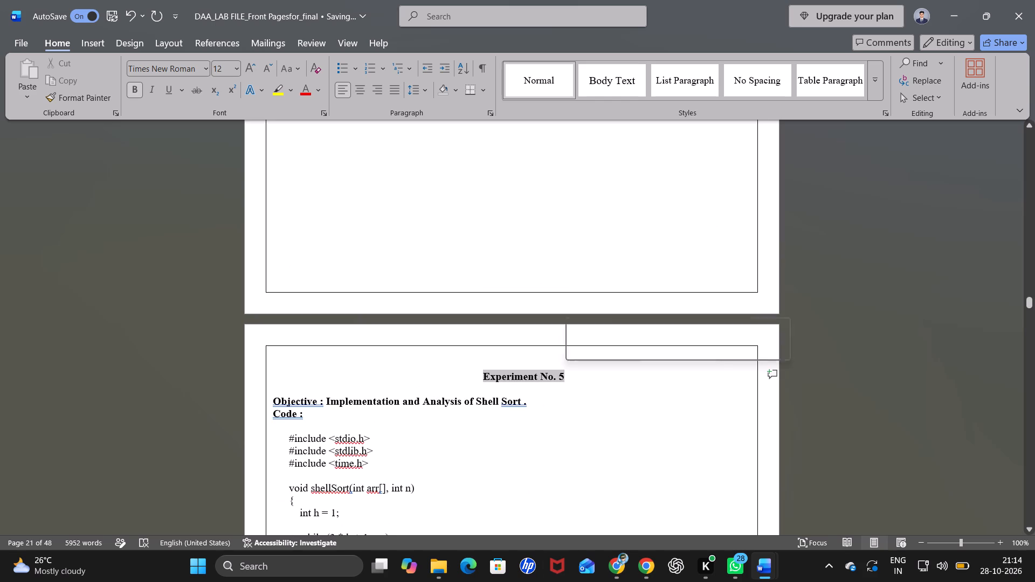
click(603, 346)
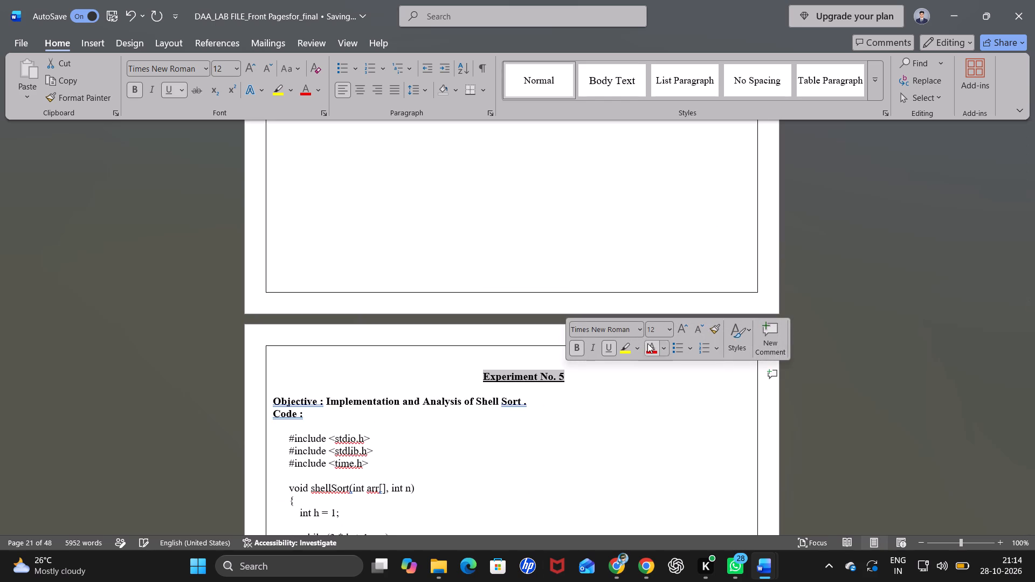
click(655, 331)
text(16)
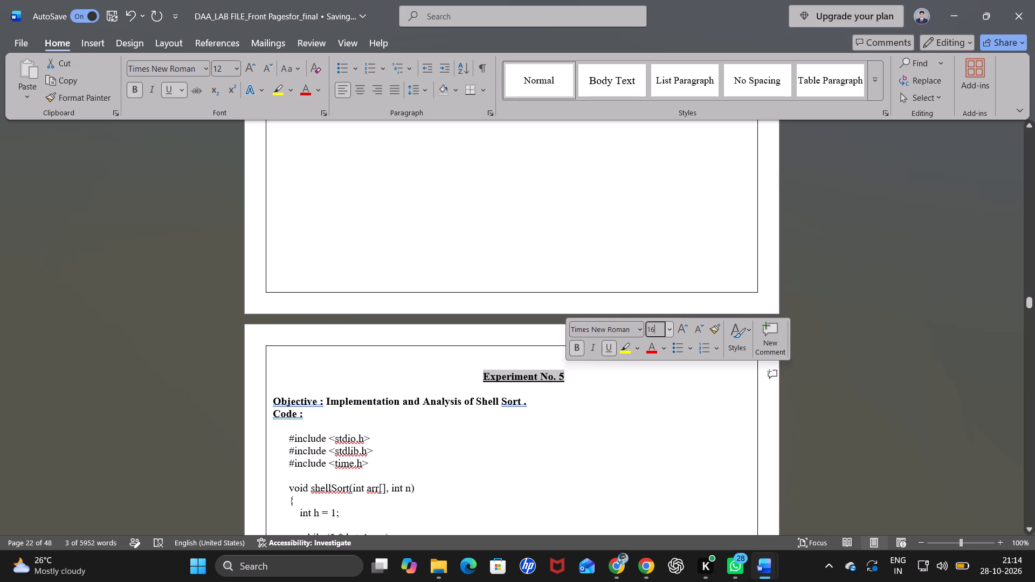
click(561, 427)
Check the Experiment No. 5 and Experiment No. 6(I) pages for heading, code and output screenshot layout.
scroll(406, 461, down, 3)
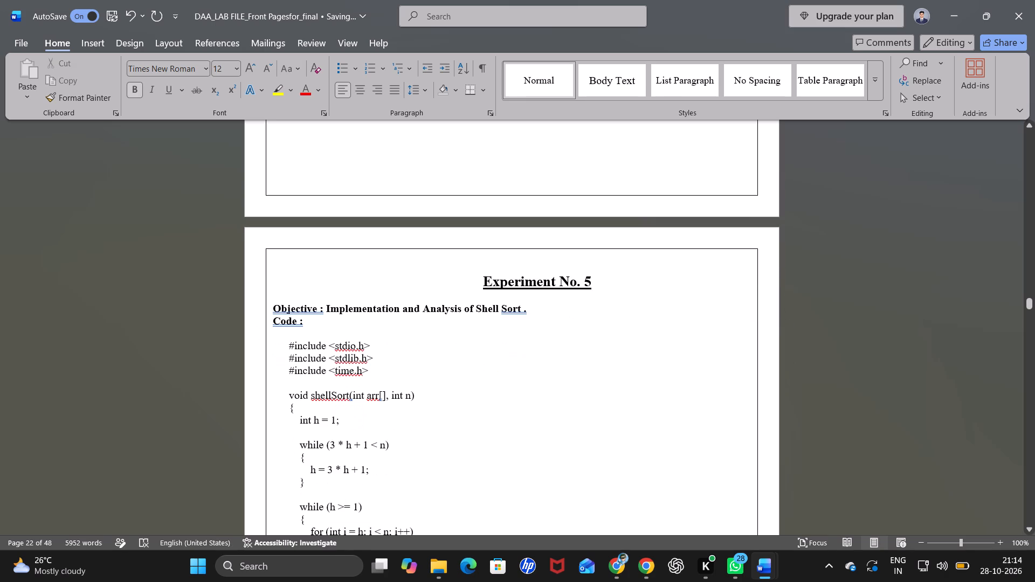
scroll(330, 332, down, 13)
key(Down)
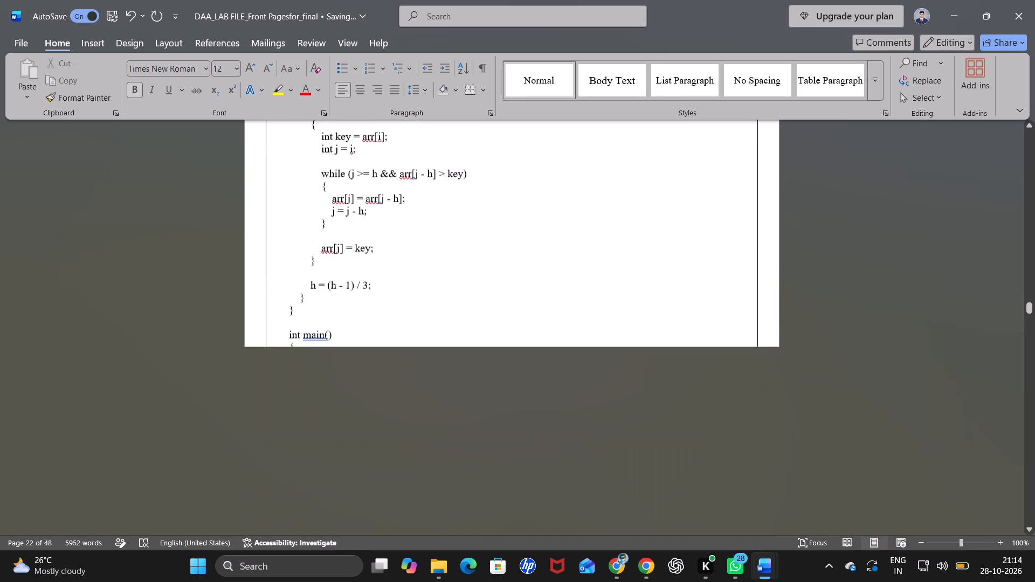
scroll(364, 346, down, 7)
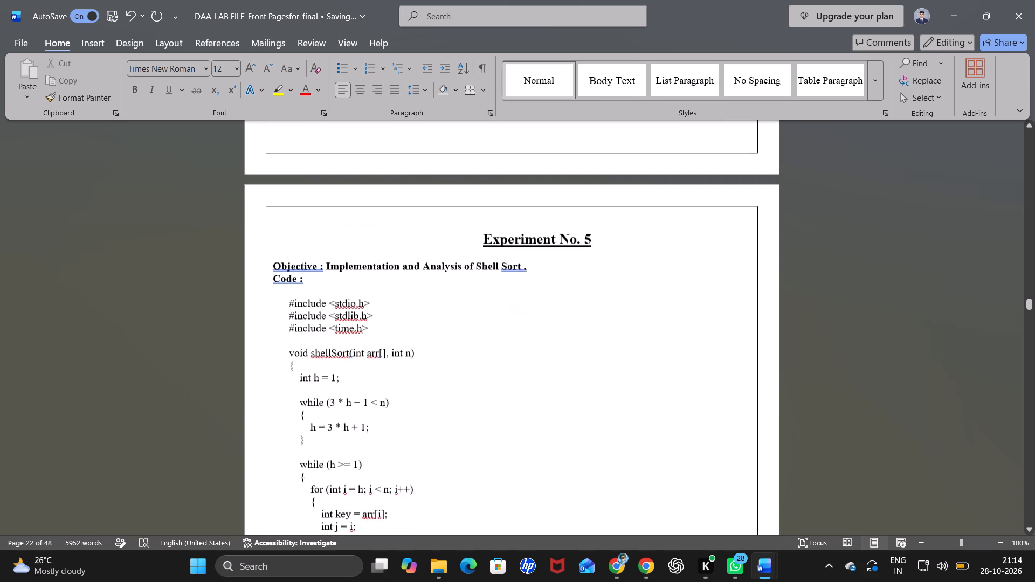
scroll(403, 415, down, 15)
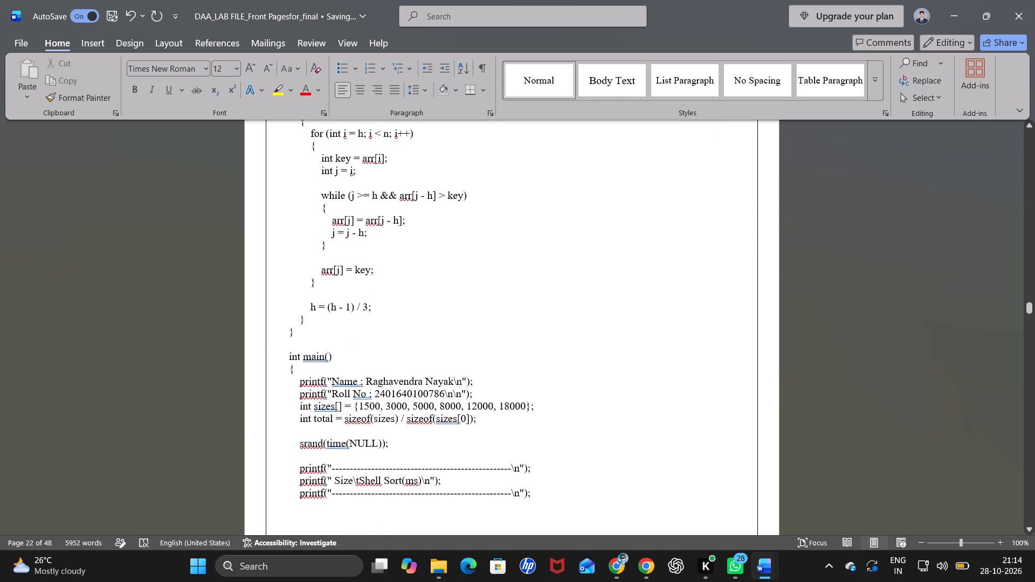
scroll(440, 404, down, 13)
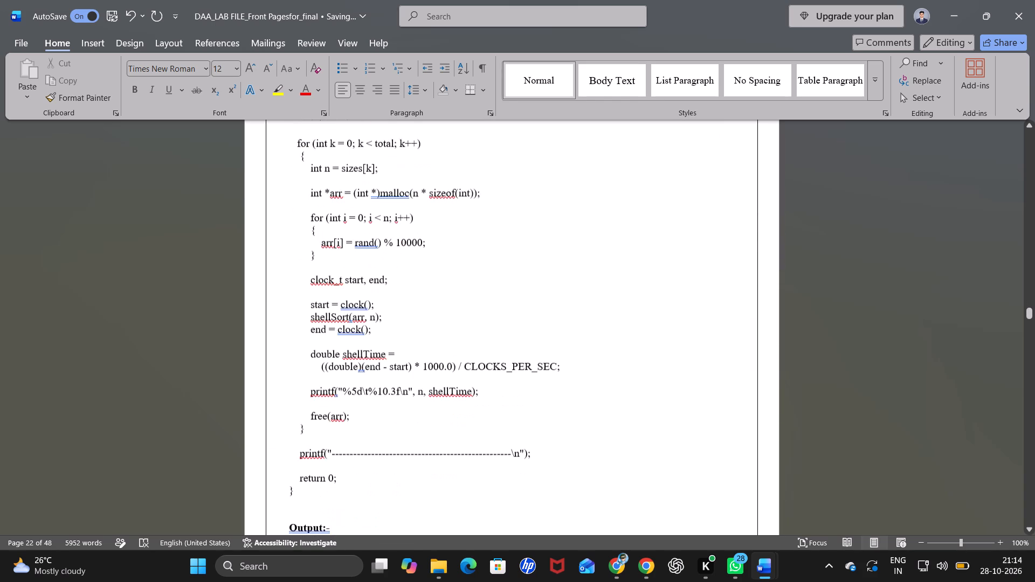
scroll(448, 410, down, 13)
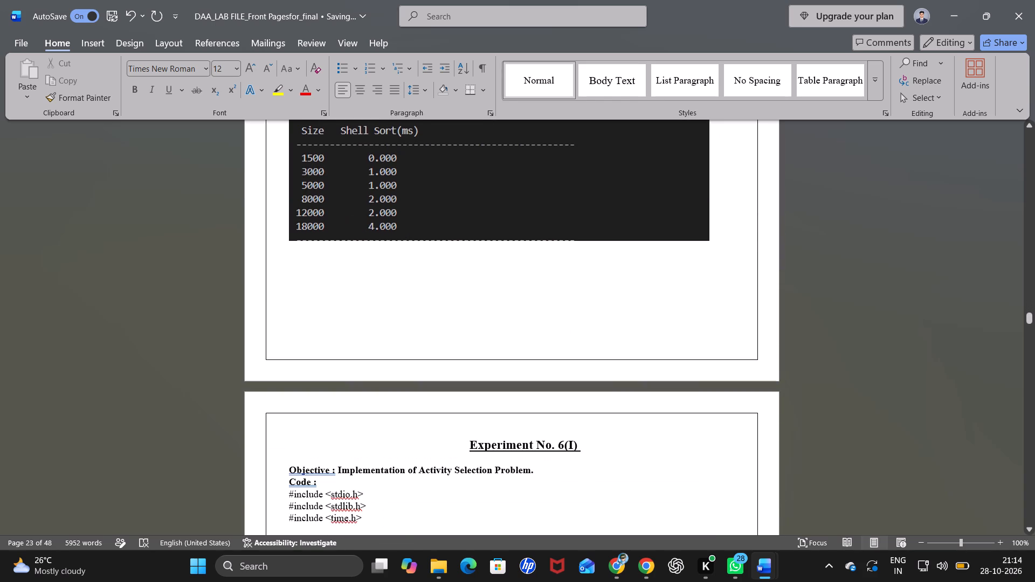
scroll(450, 412, down, 7)
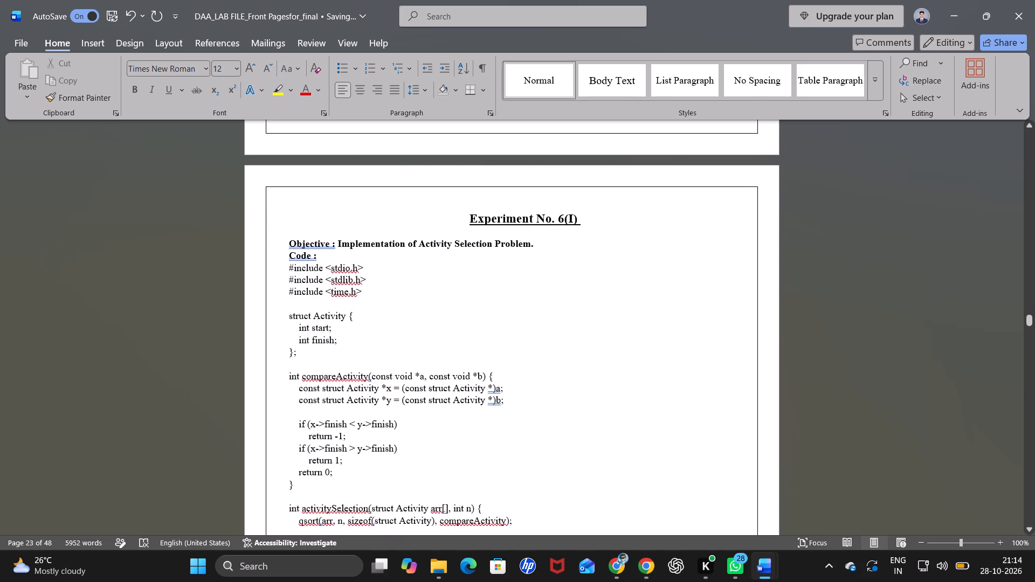
scroll(453, 414, down, 1)
scroll(453, 414, up, 1)
scroll(453, 414, down, 9)
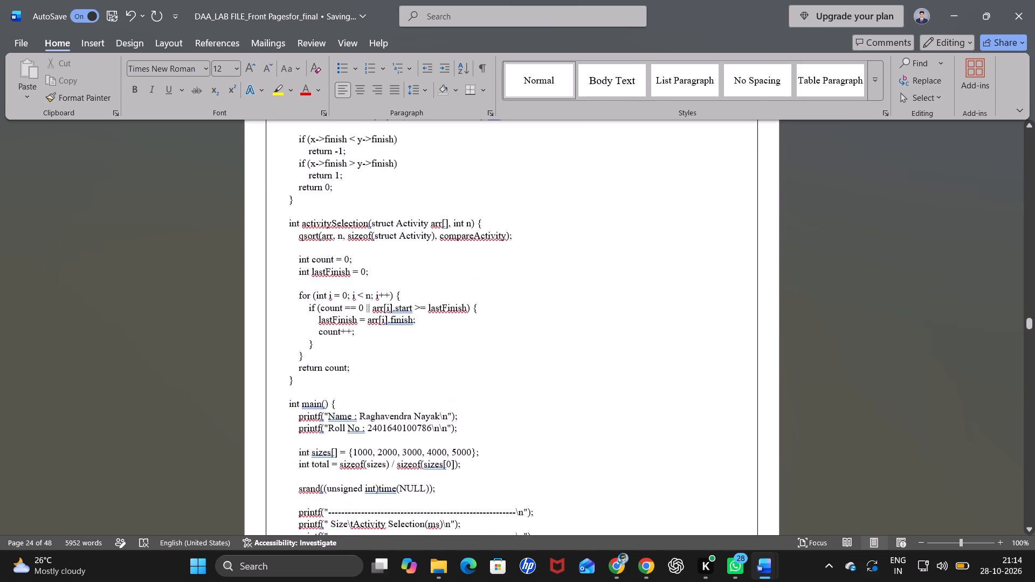
scroll(455, 419, down, 9)
scroll(481, 435, up, 1)
scroll(481, 433, down, 16)
scroll(483, 433, down, 8)
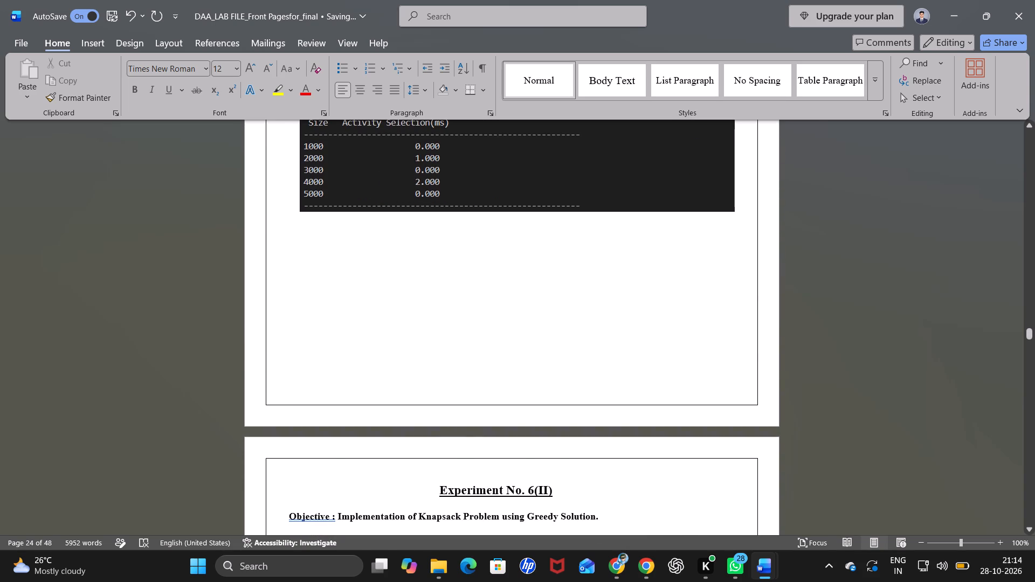
Insert a blank line above the "for (int k = 0; k < total; k++)" loop in Experiment No. 6(II) to push it onto the next page.
scroll(485, 431, down, 18)
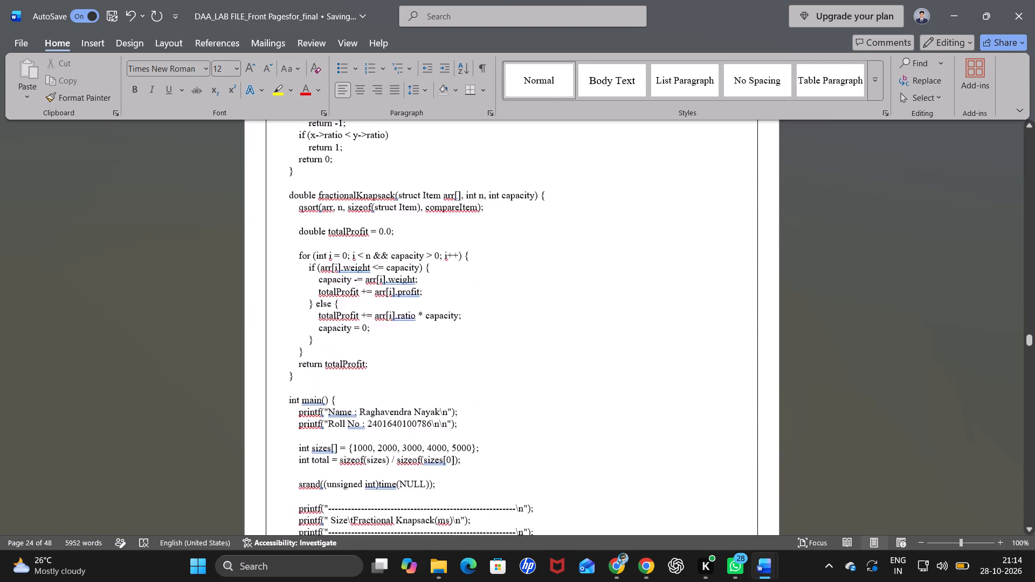
scroll(488, 443, down, 3)
click(313, 410)
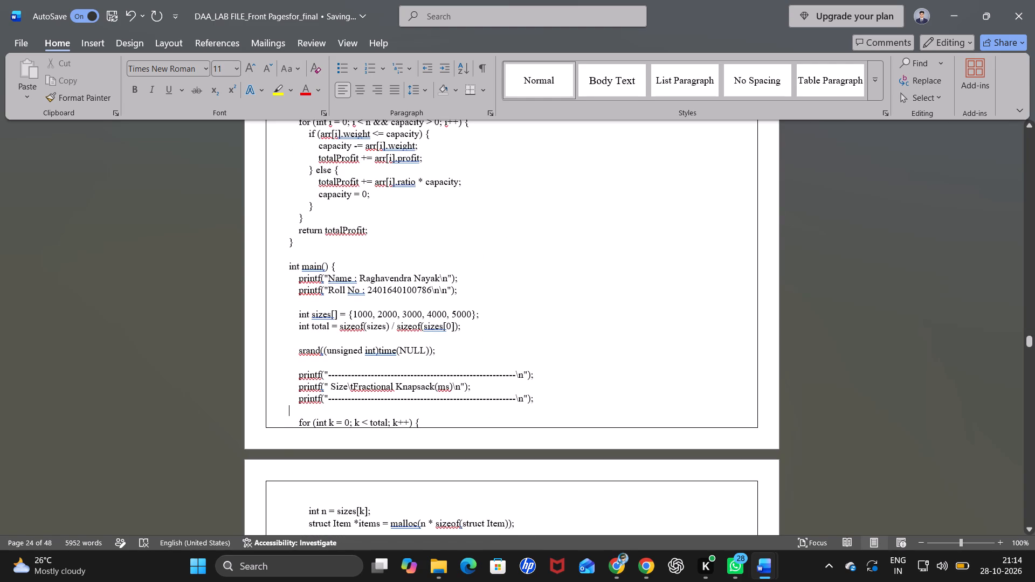
key(Return)
Check the remaining Experiment No. 6(II) code and output pages and the start of Experiment No. 7(I) for layout.
scroll(313, 411, down, 9)
scroll(319, 410, up, 1)
scroll(319, 410, down, 4)
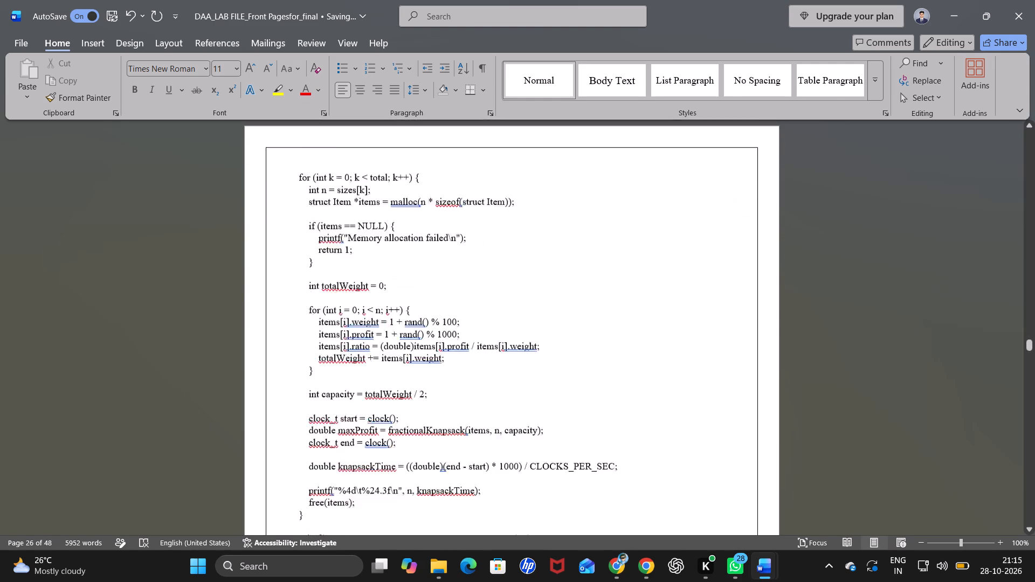
scroll(319, 410, down, 15)
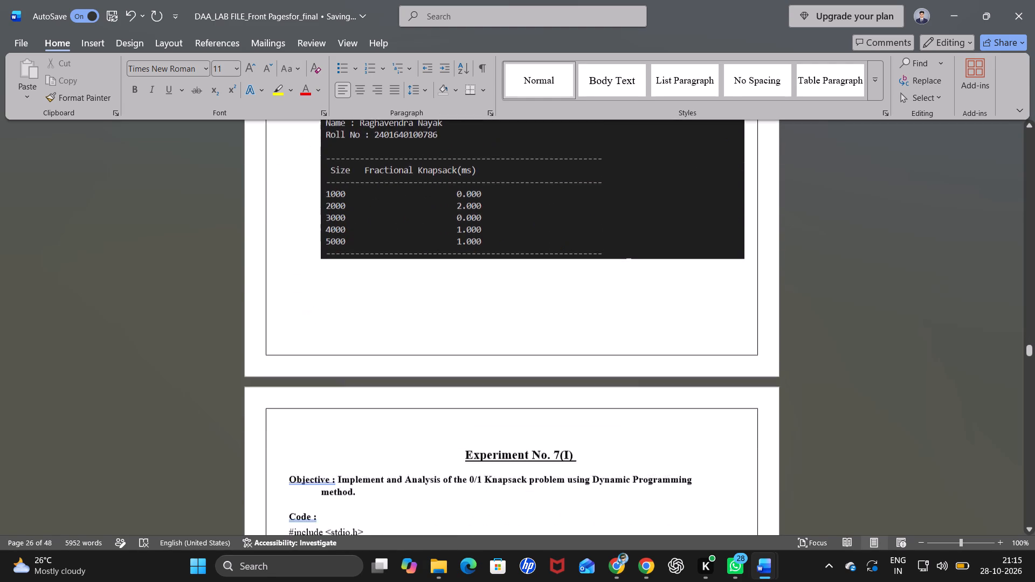
scroll(325, 412, down, 2)
scroll(523, 345, down, 3)
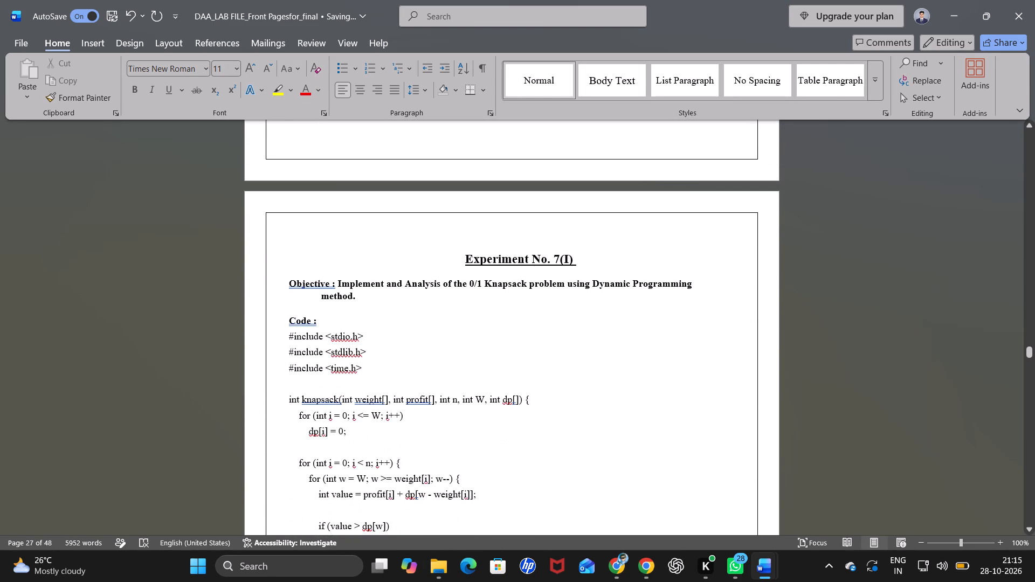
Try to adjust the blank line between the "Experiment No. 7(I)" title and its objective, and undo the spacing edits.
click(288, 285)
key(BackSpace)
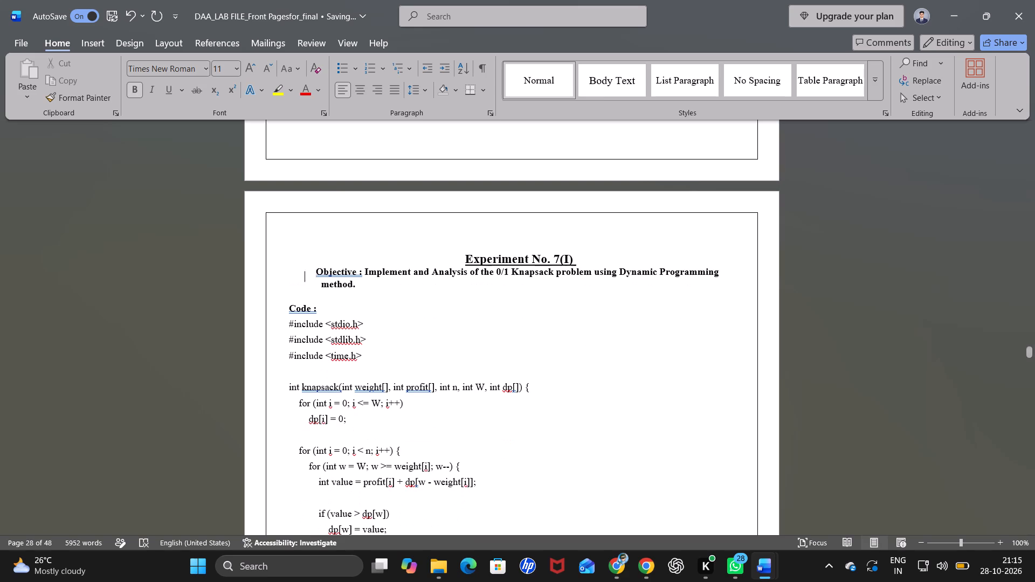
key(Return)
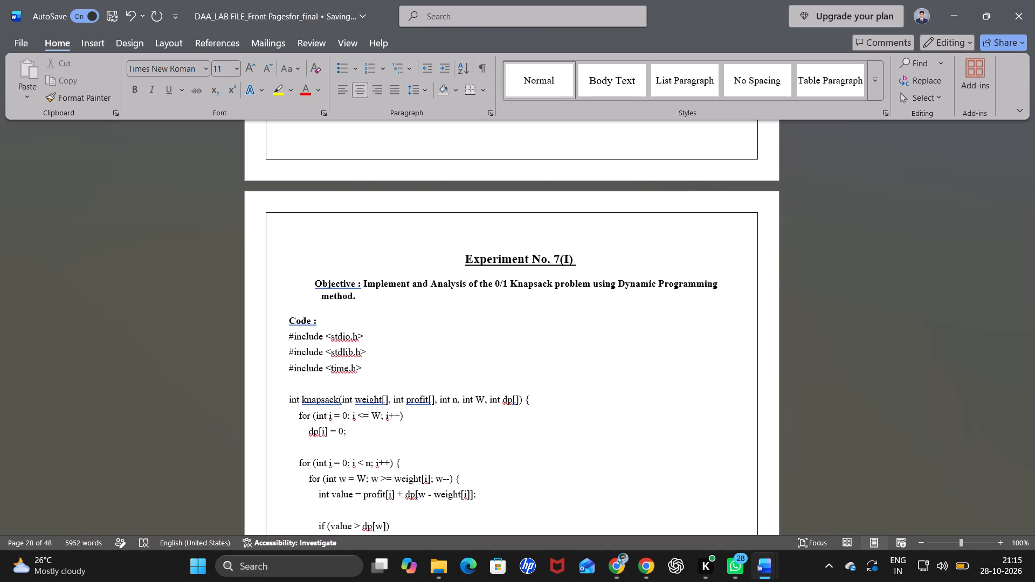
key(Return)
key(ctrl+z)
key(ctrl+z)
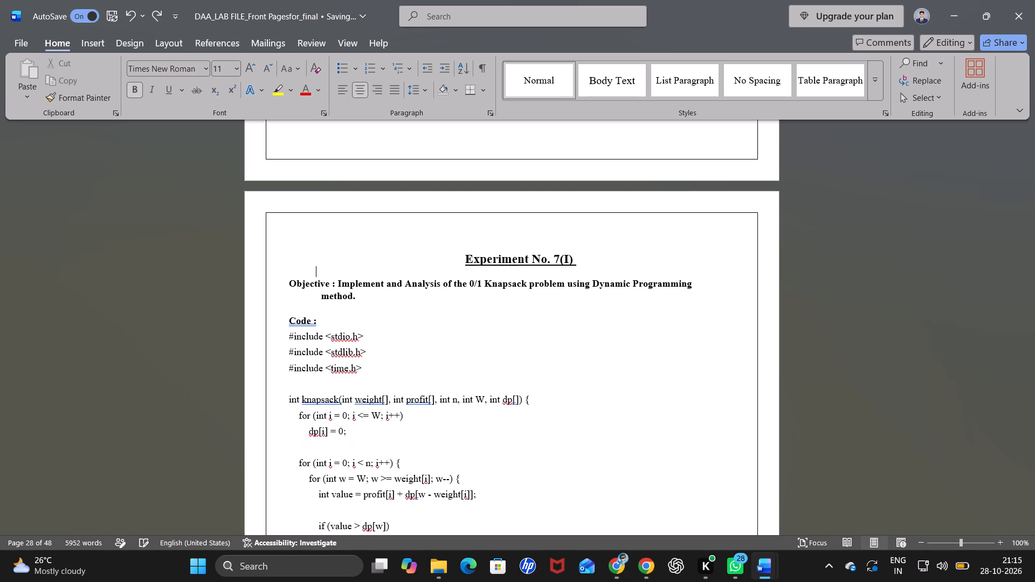
Indent the wrapped word "method." in the Experiment No. 7(I) objective by eight spaces to align it under "Implement".
click(410, 304)
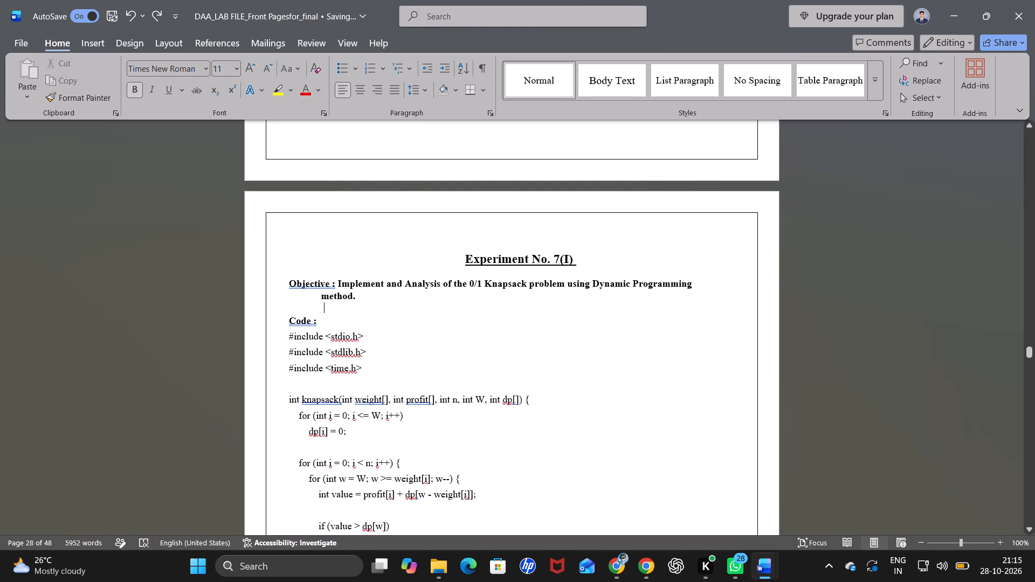
click(320, 298)
key(space)
key(space)
key(space)
key(space)
key(space)
key(space)
key(space)
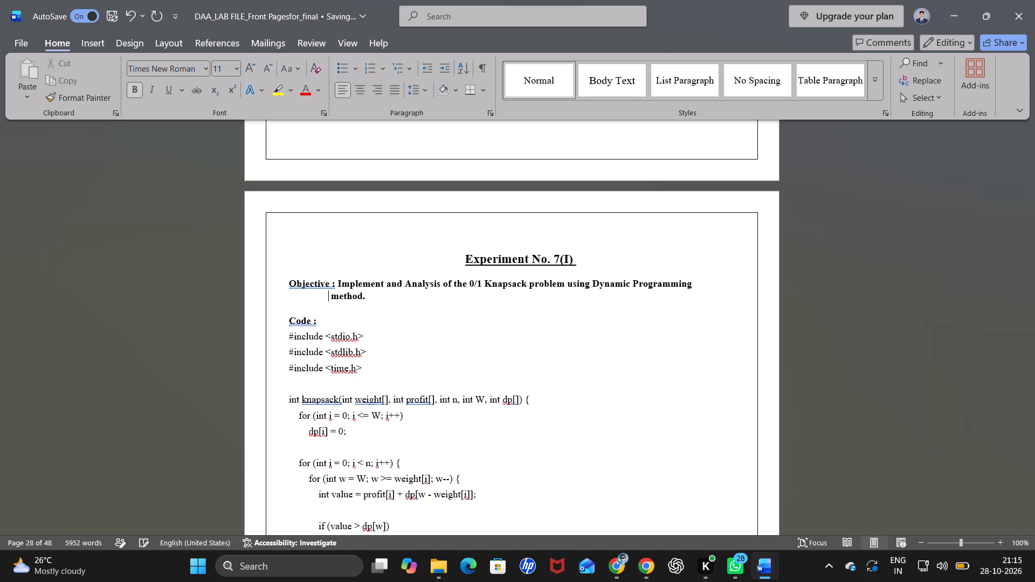
key(space)
Check the Experiment No. 7(I) pages for code page breaks and output screenshot placement.
scroll(313, 343, down, 4)
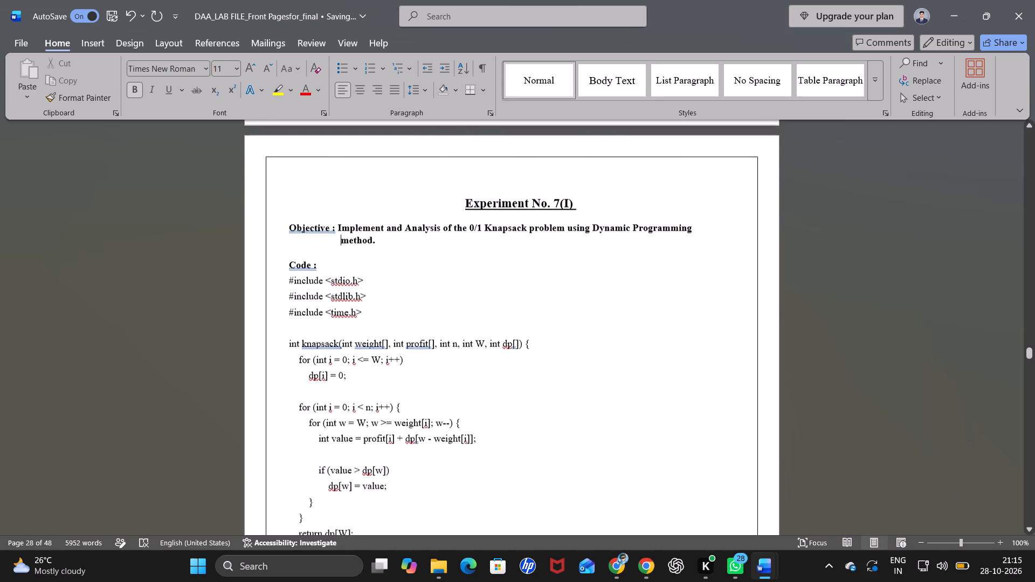
scroll(313, 343, down, 5)
scroll(318, 347, up, 1)
scroll(316, 347, down, 11)
scroll(363, 423, down, 5)
scroll(359, 425, up, 1)
scroll(359, 425, down, 9)
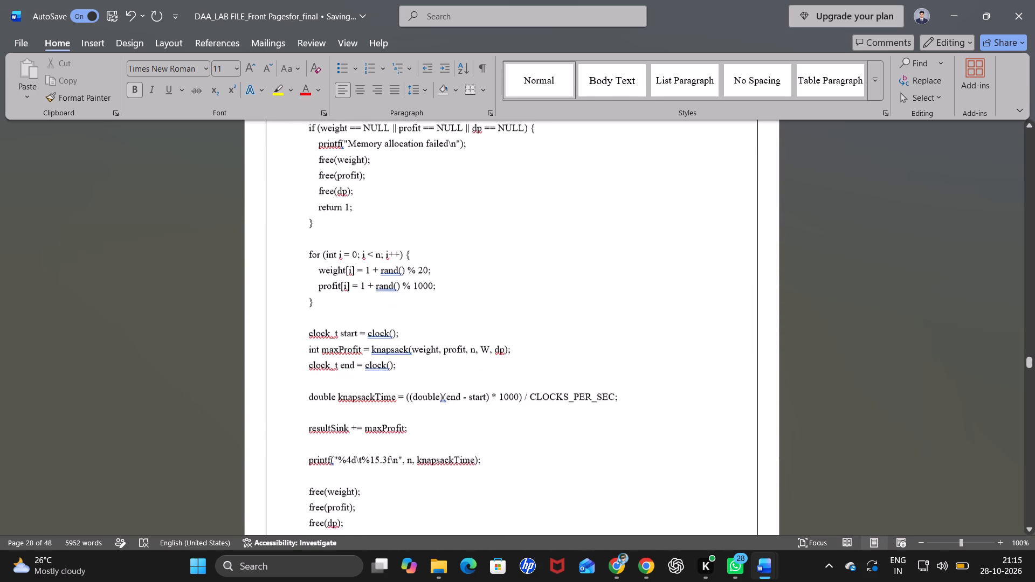
scroll(371, 424, down, 15)
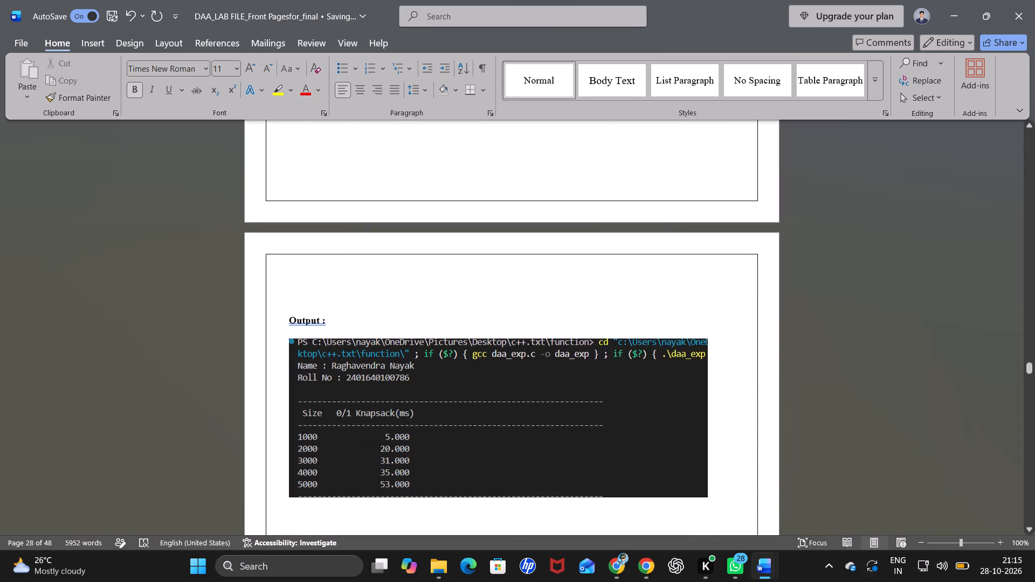
scroll(374, 420, down, 16)
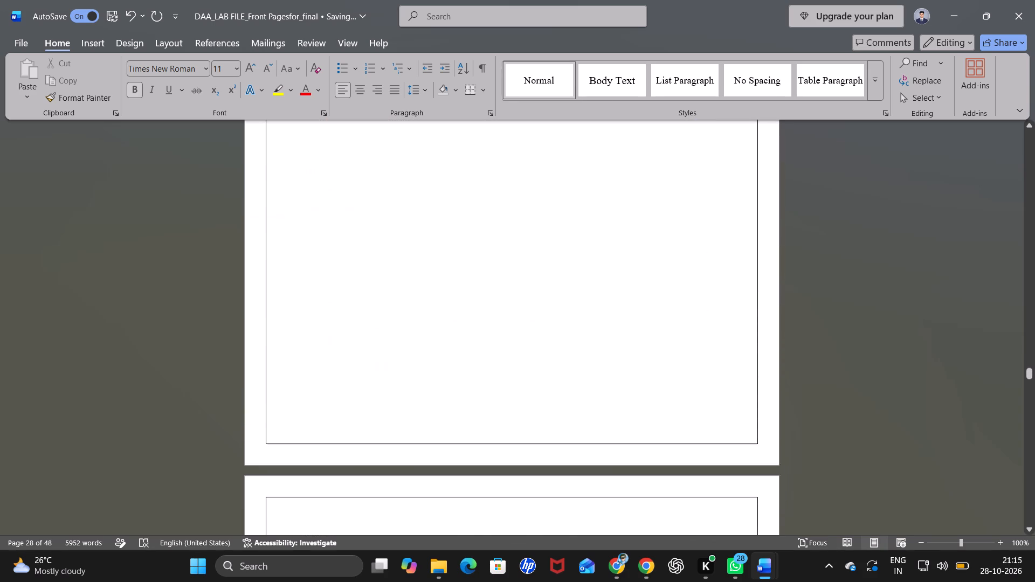
Remove the surplus blank space above the "Experiment No. 7(II)" title, keeping the title at the top of its own page.
scroll(398, 407, down, 5)
click(431, 339)
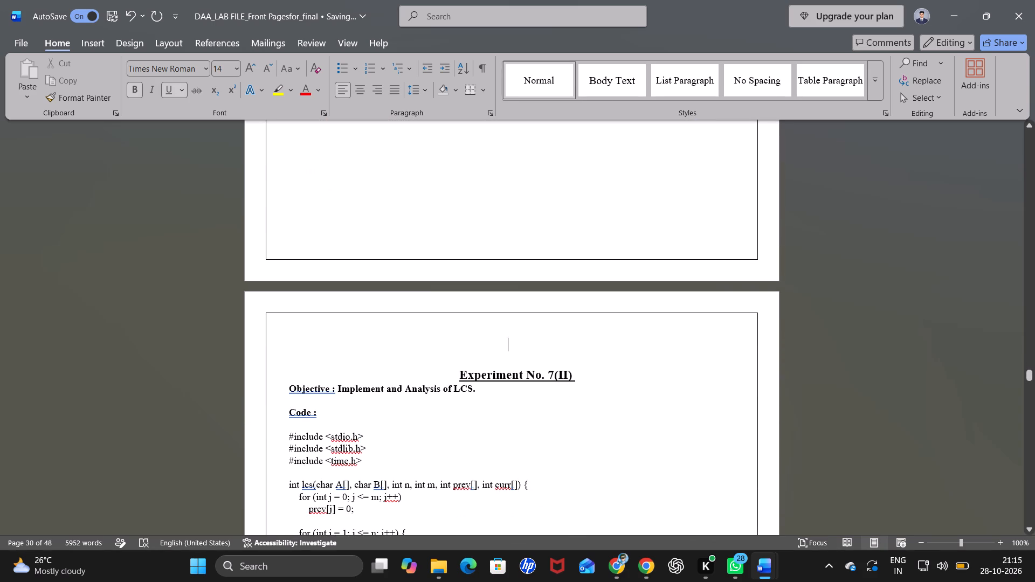
key(BackSpace)
key(BackSpace)
key(BackSpace)
key(BackSpace)
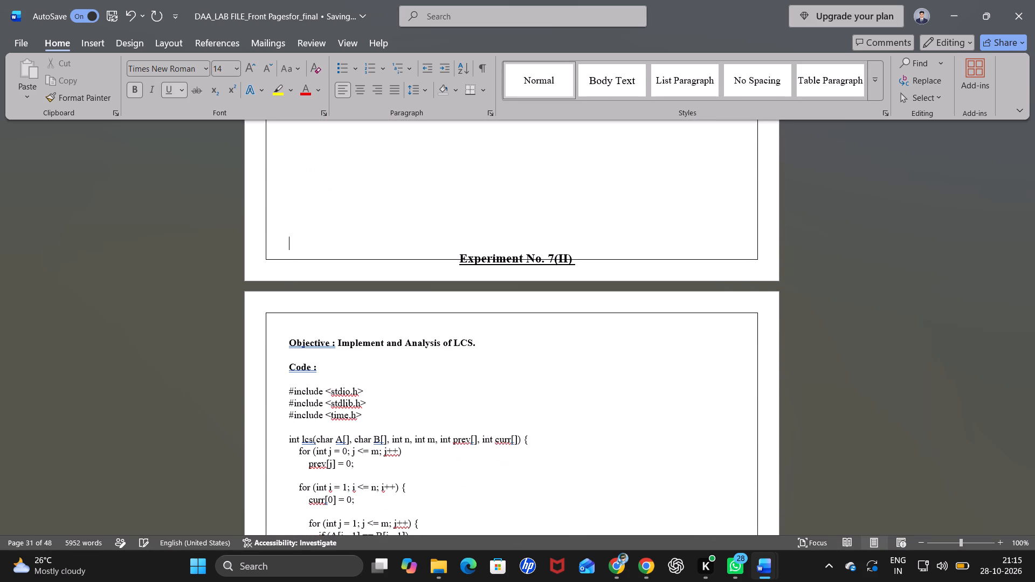
key(Return)
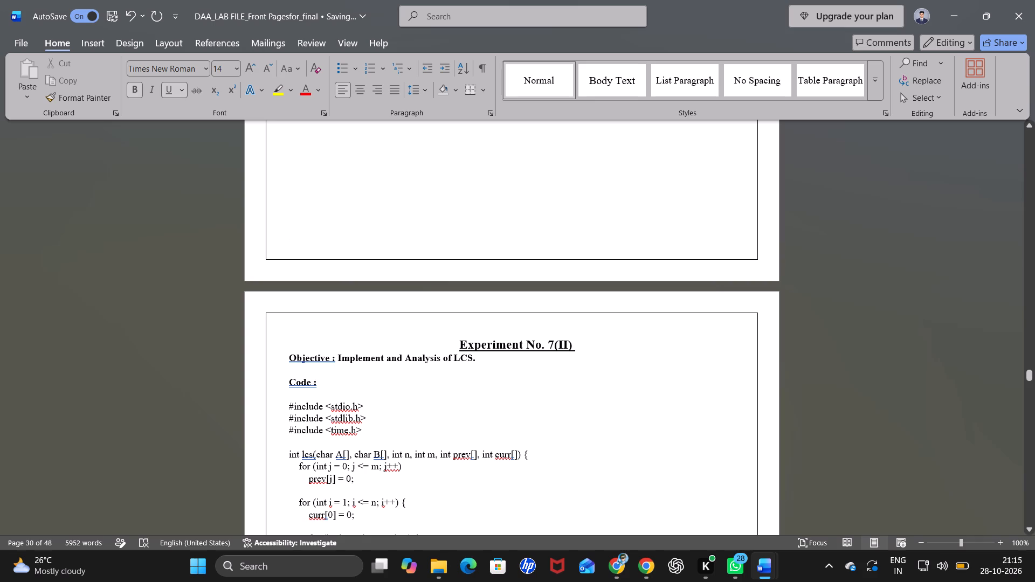
Insert a blank line between the "Experiment No. 7(II)" title and its objective line.
click(597, 349)
key(Return)
Check the Experiment No. 7(II) code for clean page breaks.
scroll(601, 361, down, 1)
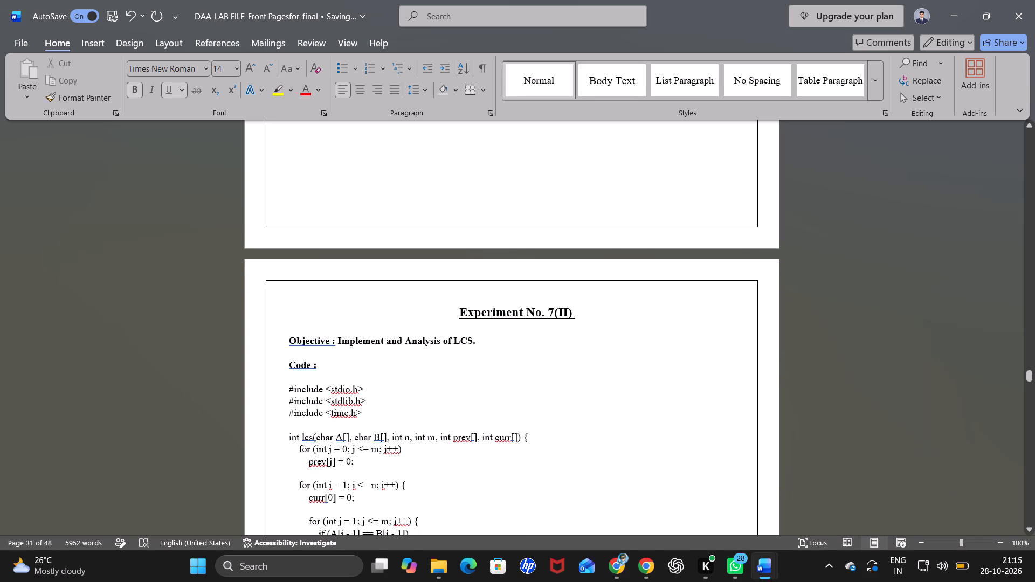
scroll(380, 360, down, 14)
scroll(382, 368, up, 1)
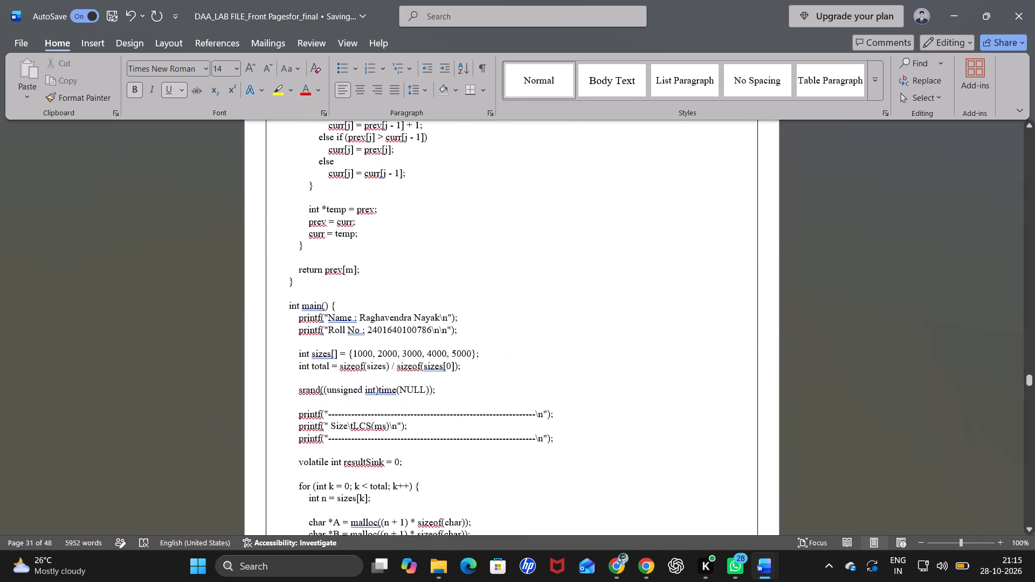
scroll(377, 373, down, 10)
scroll(390, 408, up, 1)
scroll(390, 408, down, 5)
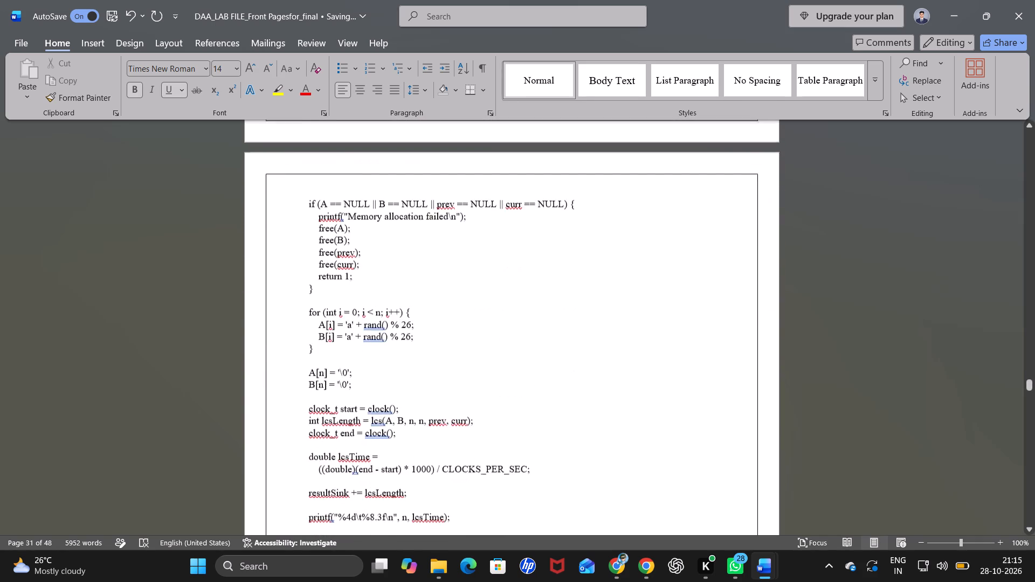
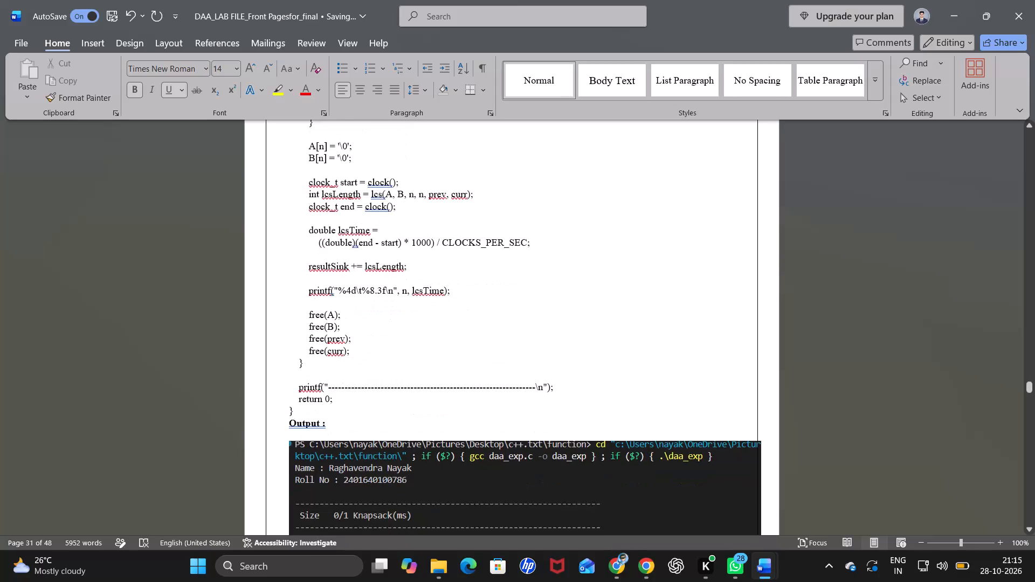
Check the Experiment No. 7(II) output and the Kruskal experiment's pages for clean code breaks and output screenshot placement.
scroll(390, 408, down, 6)
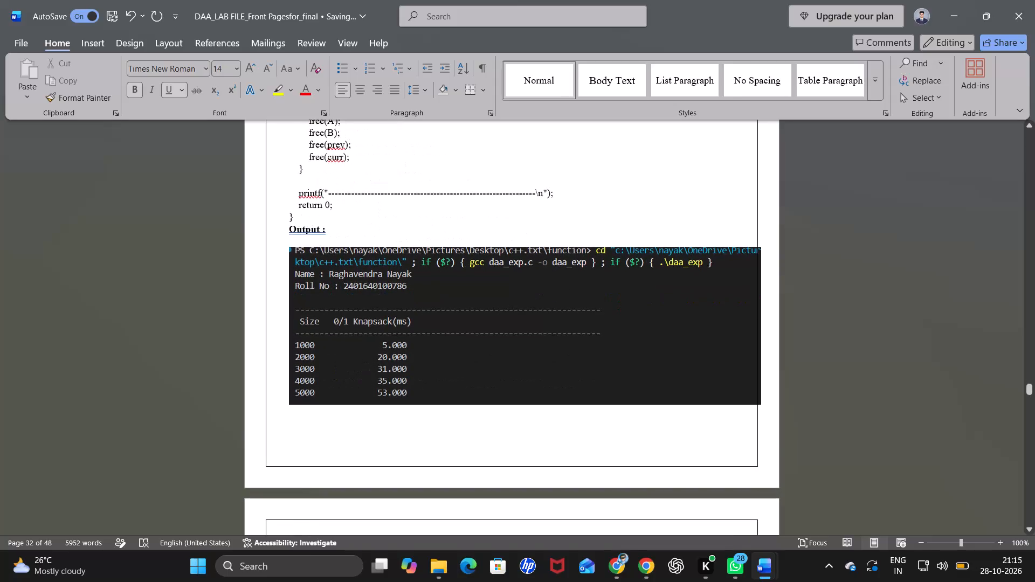
scroll(390, 408, down, 20)
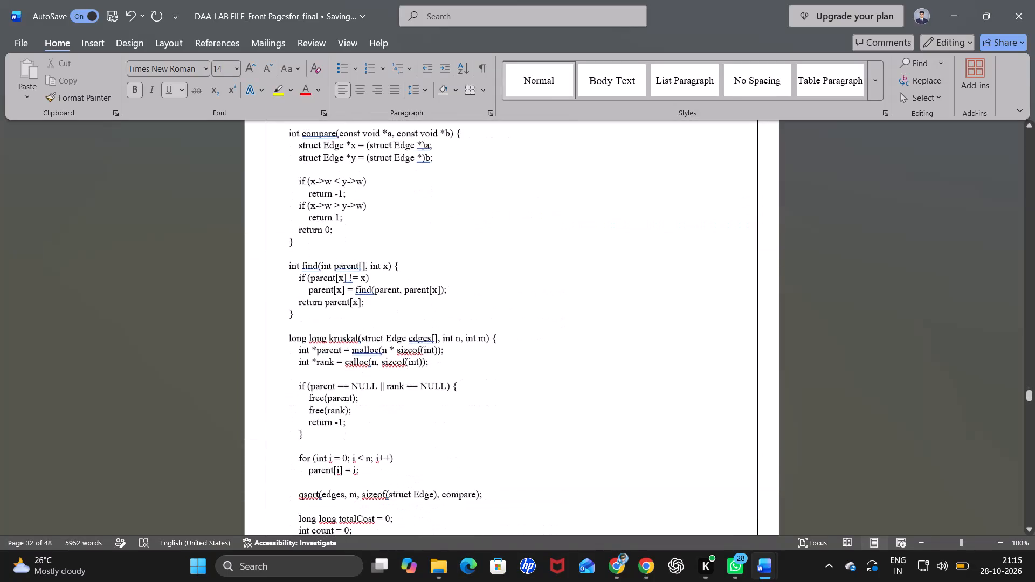
scroll(390, 407, down, 18)
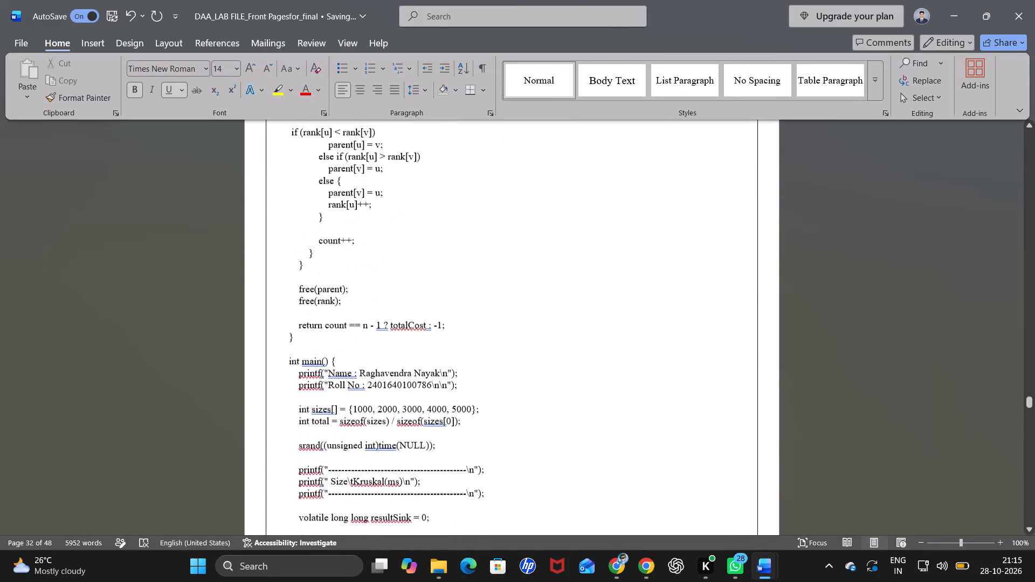
scroll(390, 407, down, 20)
scroll(384, 413, up, 1)
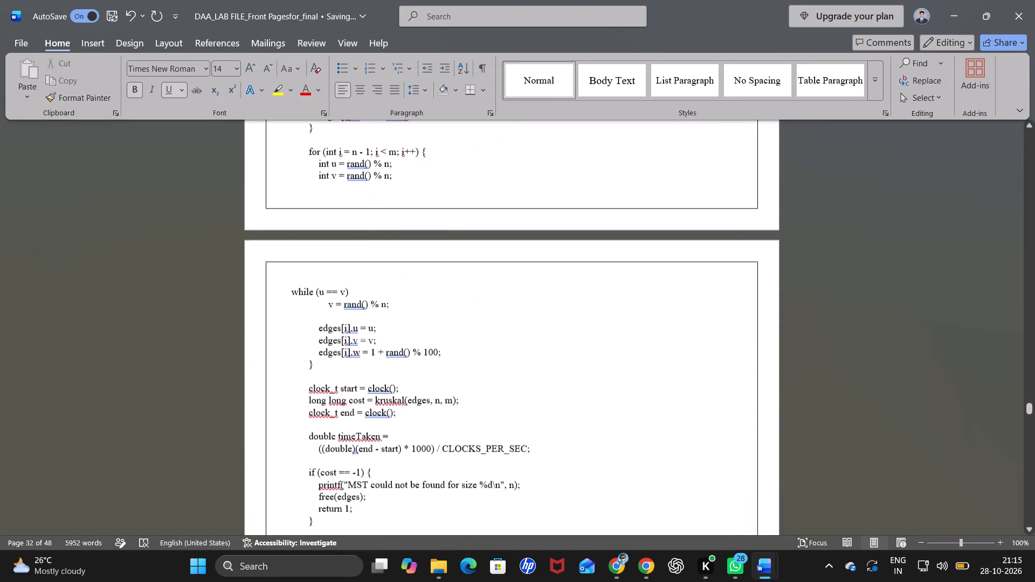
scroll(383, 414, down, 11)
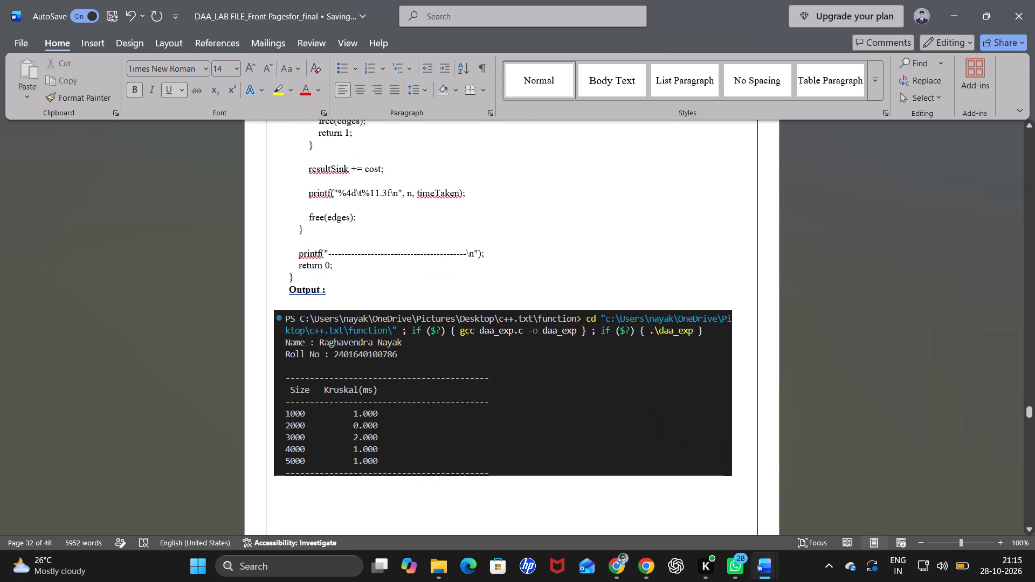
scroll(387, 419, down, 9)
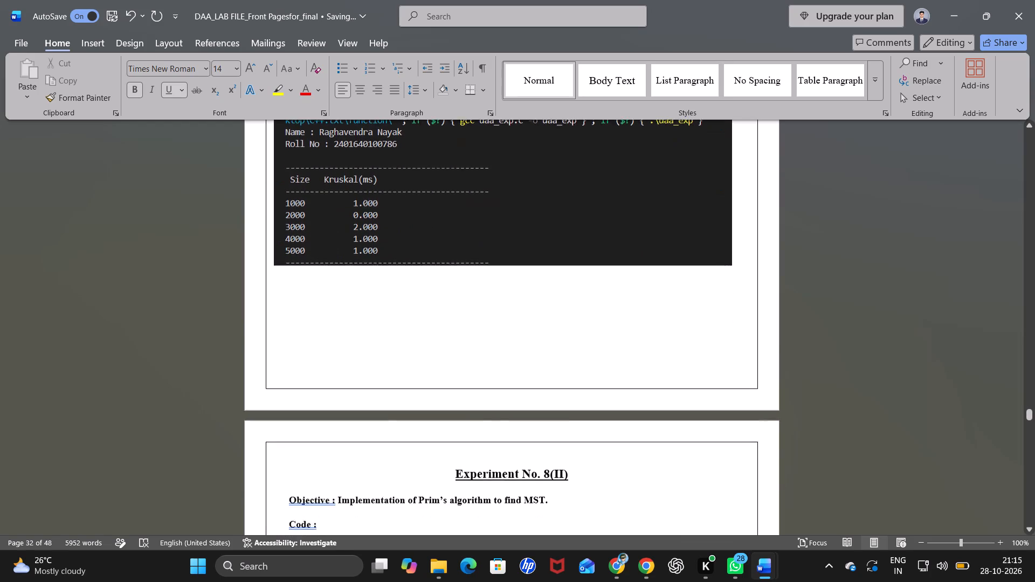
Check the Experiment No. 8(II) Prim's algorithm pages for heading layout, code page breaks and output screenshot placement.
scroll(387, 419, down, 13)
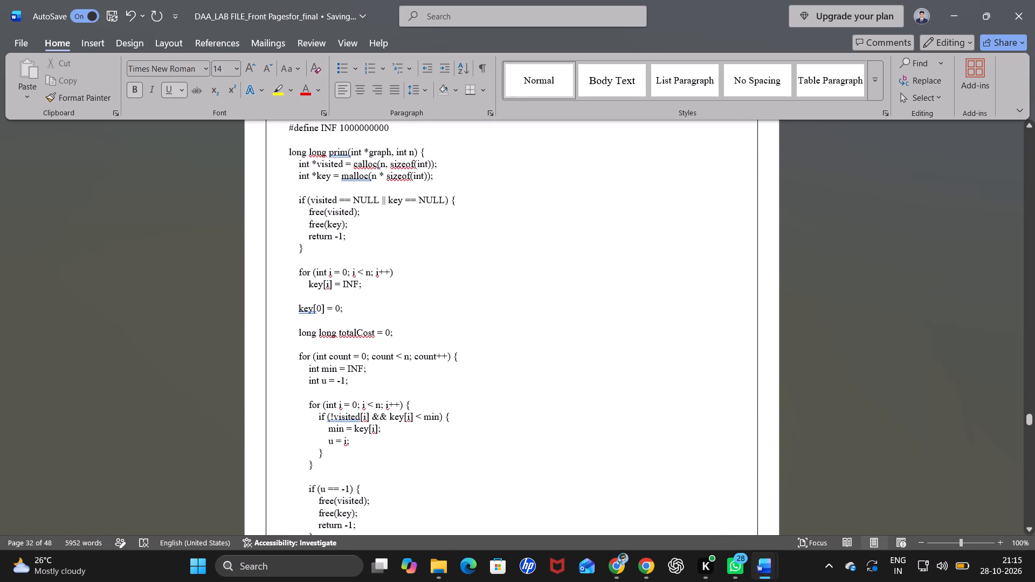
scroll(388, 417, down, 2)
scroll(389, 417, up, 1)
scroll(389, 417, down, 13)
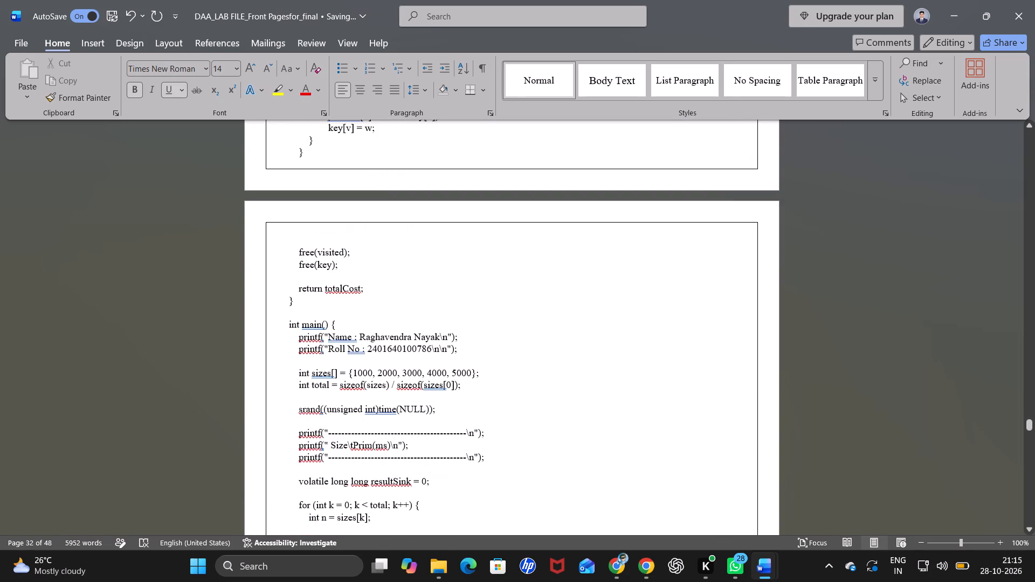
scroll(389, 417, down, 14)
scroll(402, 415, down, 19)
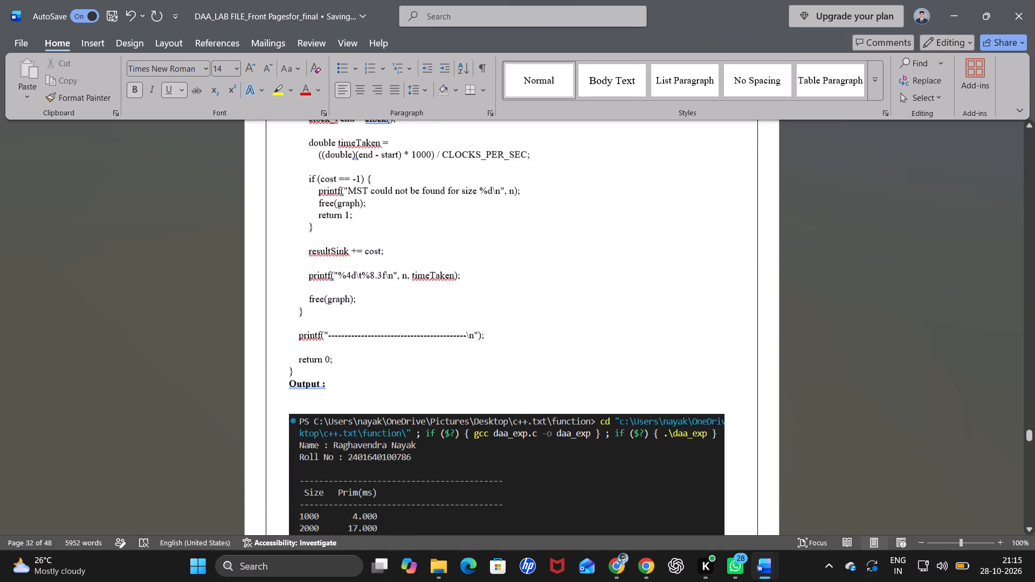
scroll(401, 414, down, 7)
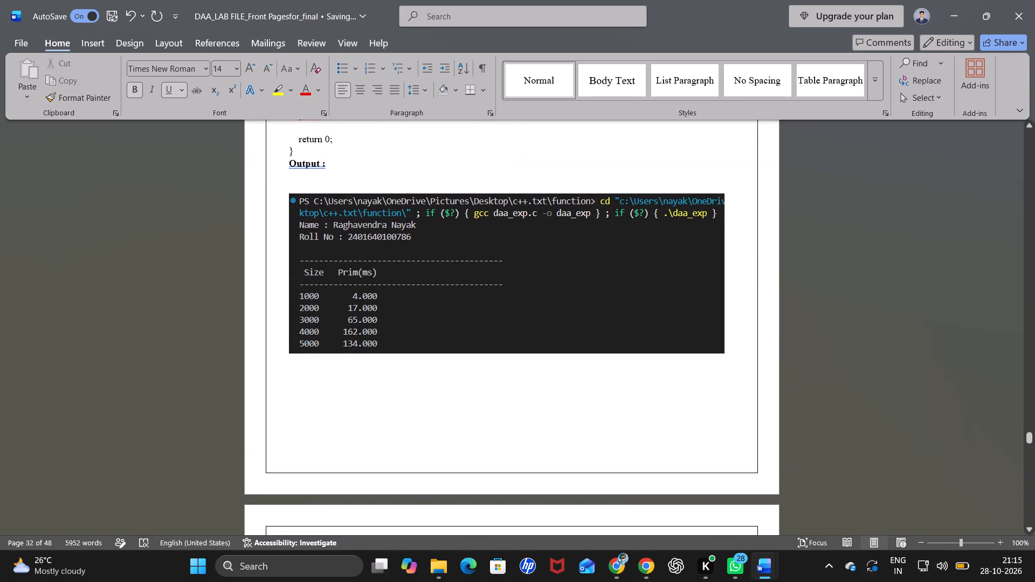
scroll(415, 403, down, 3)
scroll(414, 408, up, 1)
scroll(411, 424, down, 2)
Check the Experiment No. 9(I) Warshall pages for title spacing, code page breaks and output screenshot placement.
scroll(422, 429, down, 1)
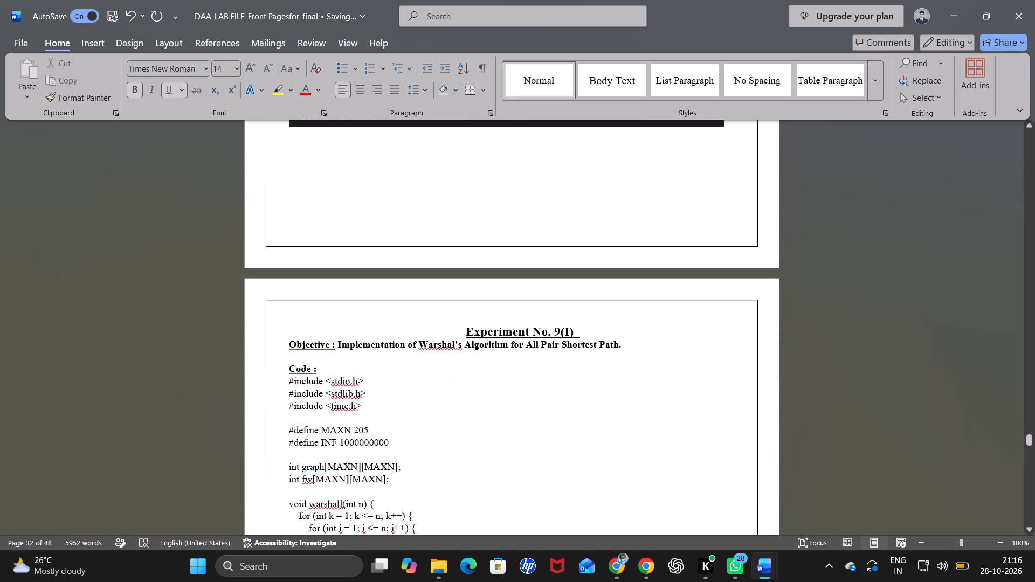
scroll(592, 323, down, 3)
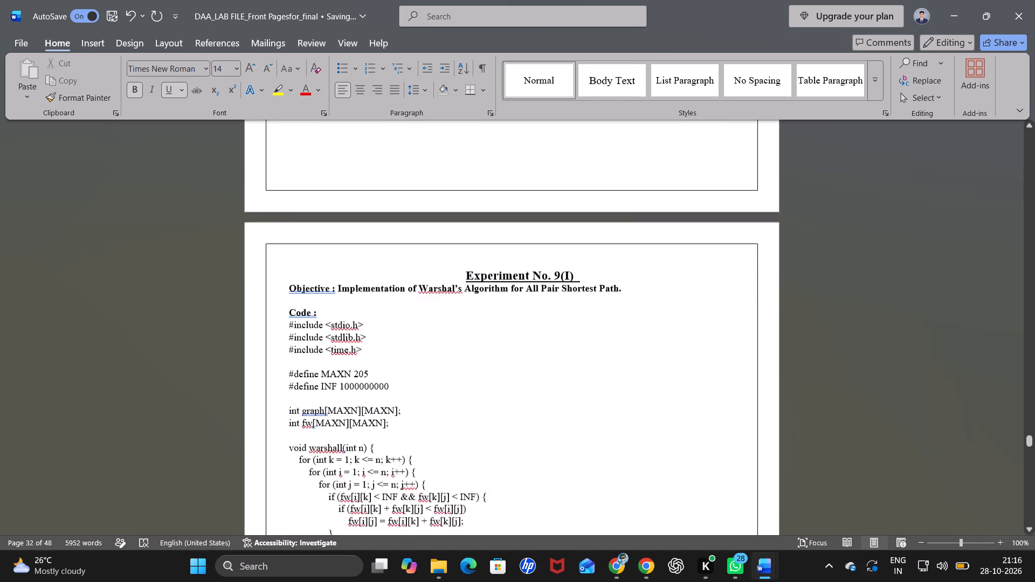
scroll(592, 323, down, 14)
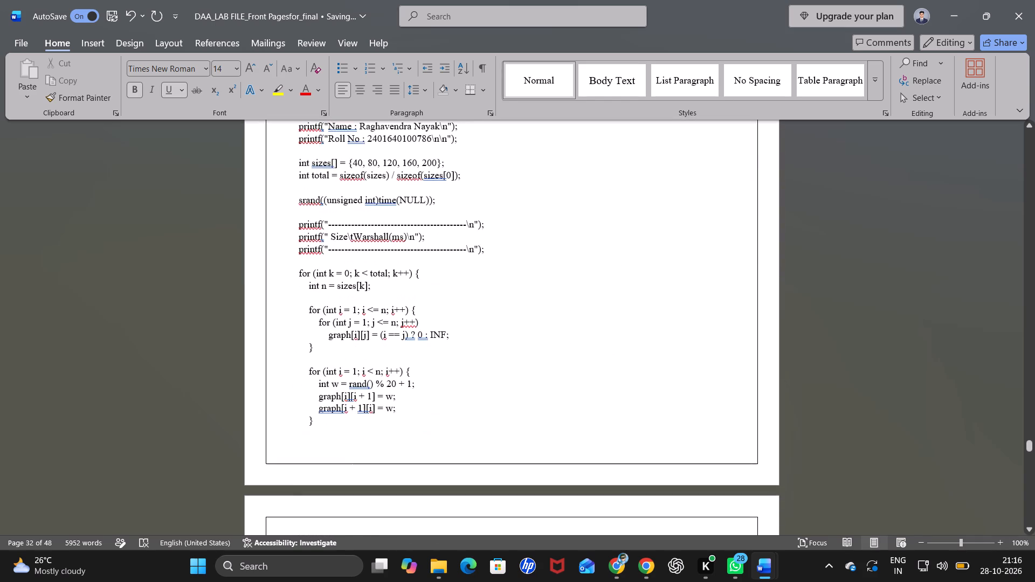
scroll(597, 318, down, 15)
scroll(597, 331, up, 1)
scroll(597, 331, down, 2)
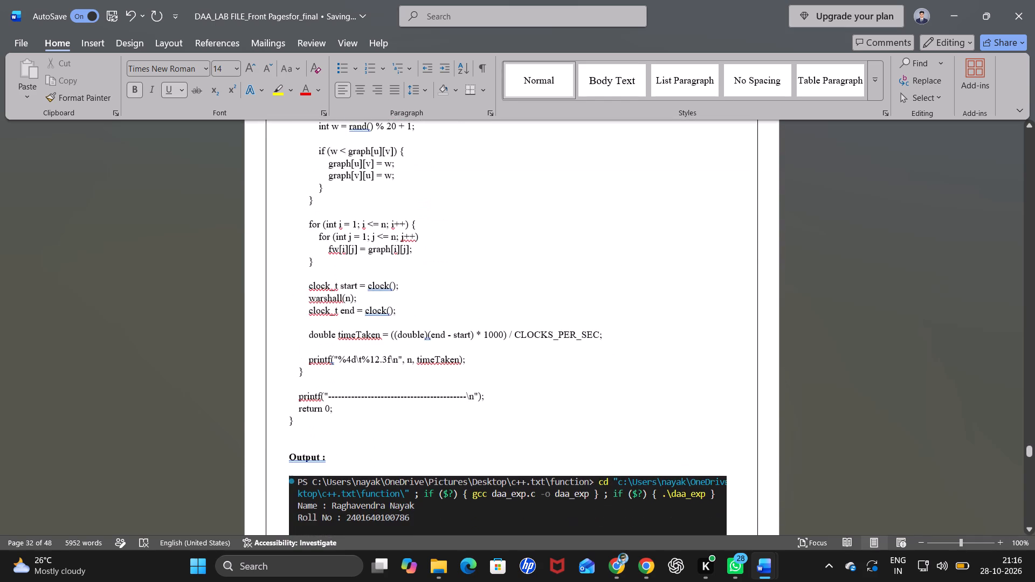
scroll(597, 331, down, 11)
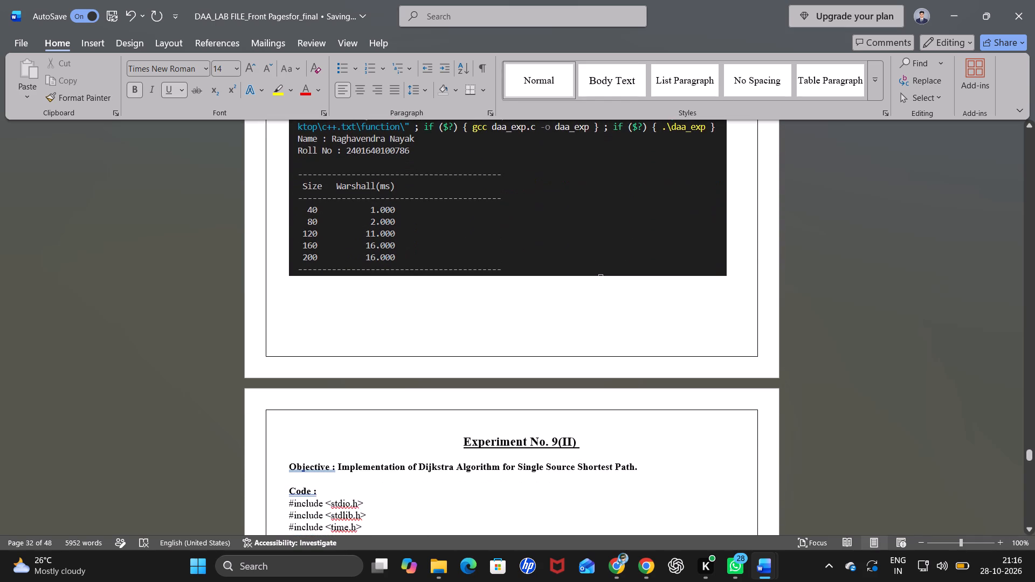
Check the Experiment No. 9(II) Dijkstra pages for heading layout, code page breaks and output placement.
scroll(631, 332, down, 3)
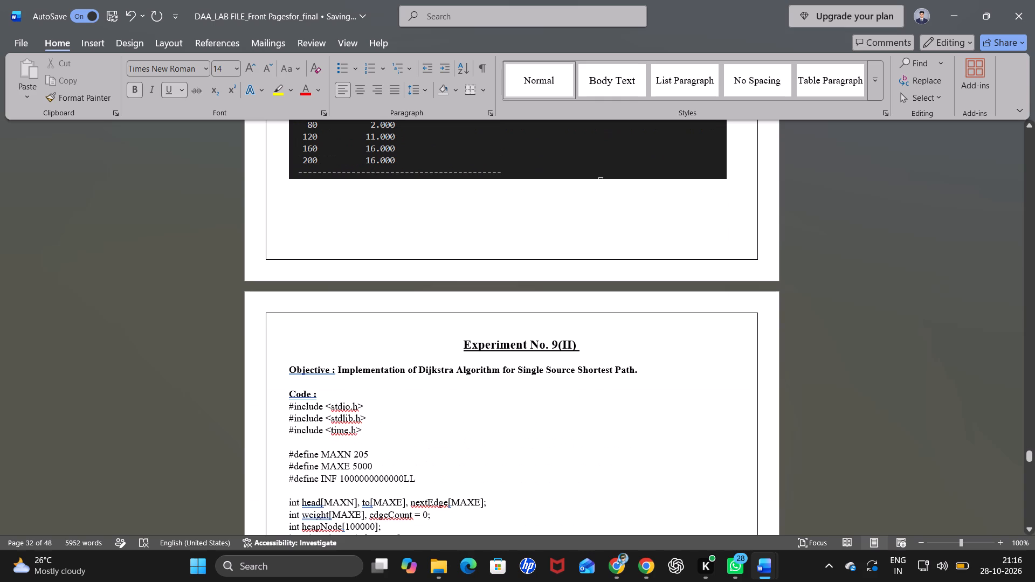
scroll(341, 378, down, 12)
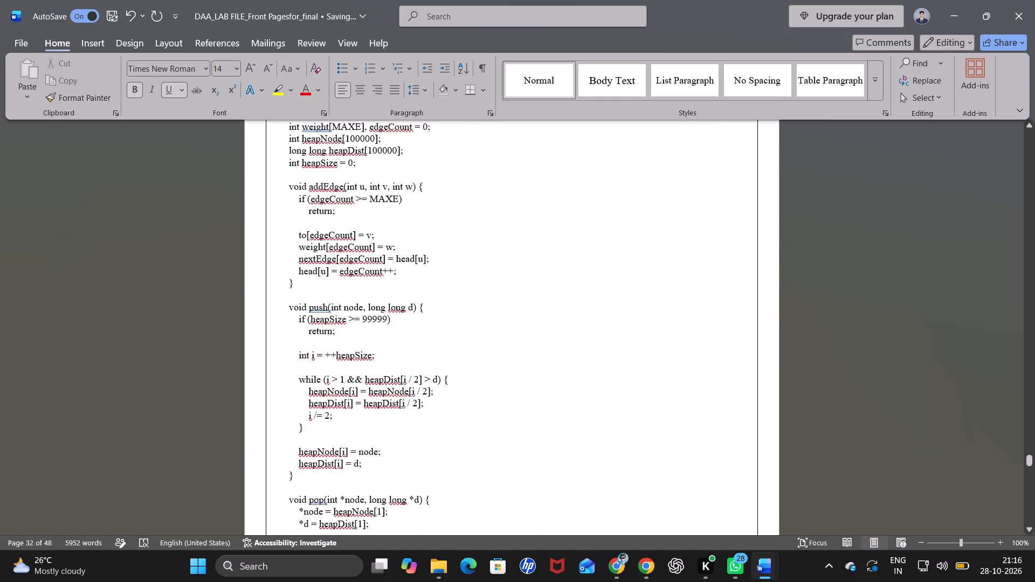
scroll(350, 369, down, 2)
scroll(351, 371, up, 1)
scroll(354, 378, down, 14)
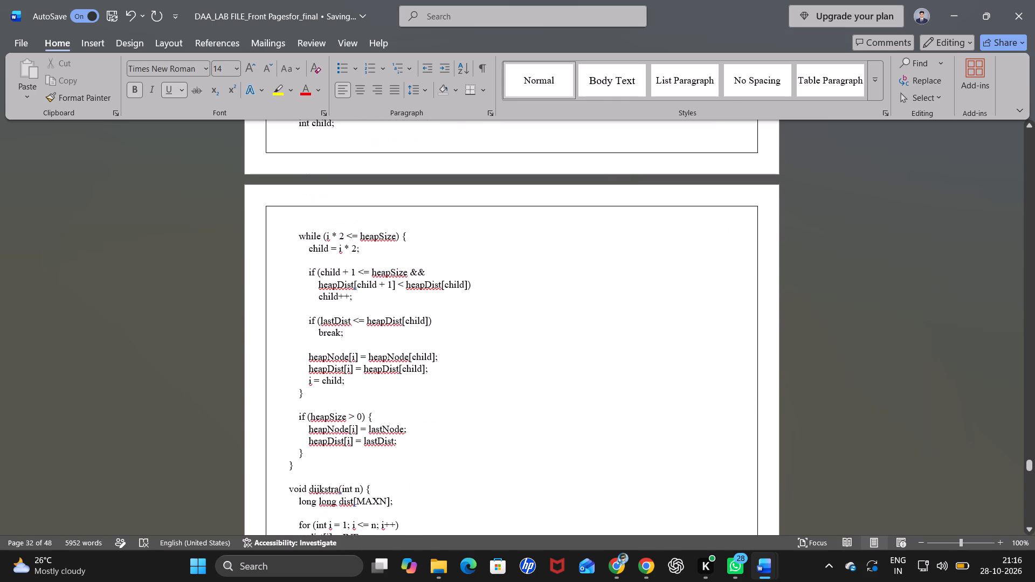
scroll(355, 375, down, 18)
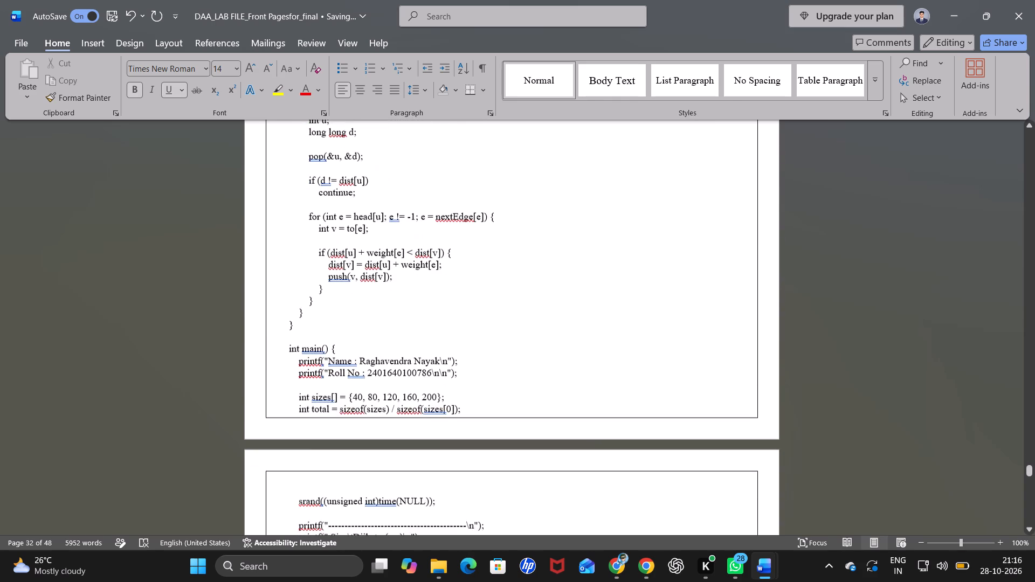
scroll(367, 384, down, 18)
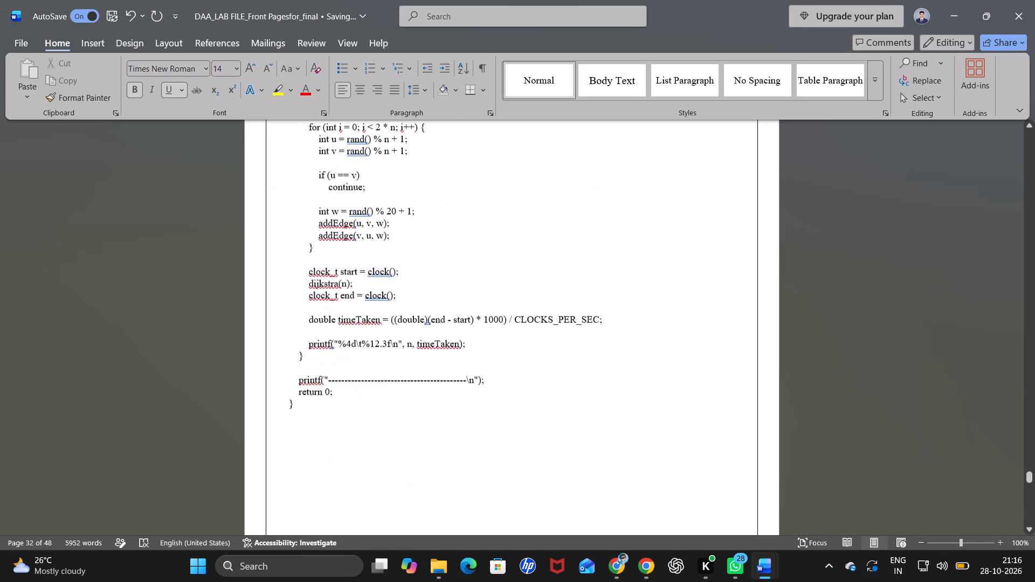
scroll(369, 384, down, 12)
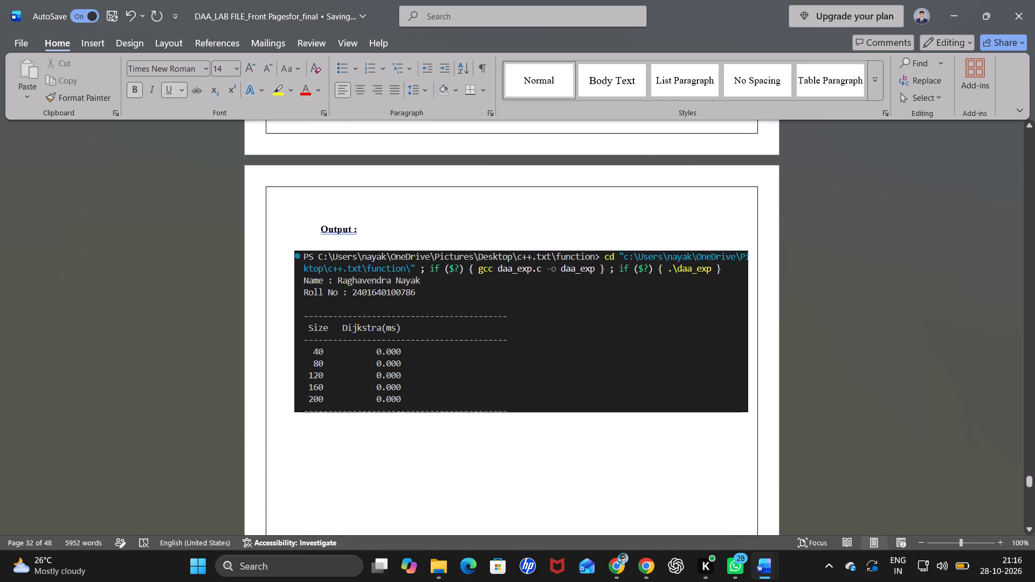
Set the "Output :" heading above the Dijkstra screenshot in Experiment No. 9(II) to font size 16.
scroll(369, 373, down, 4)
scroll(370, 378, up, 1)
scroll(370, 378, down, 2)
scroll(371, 377, up, 5)
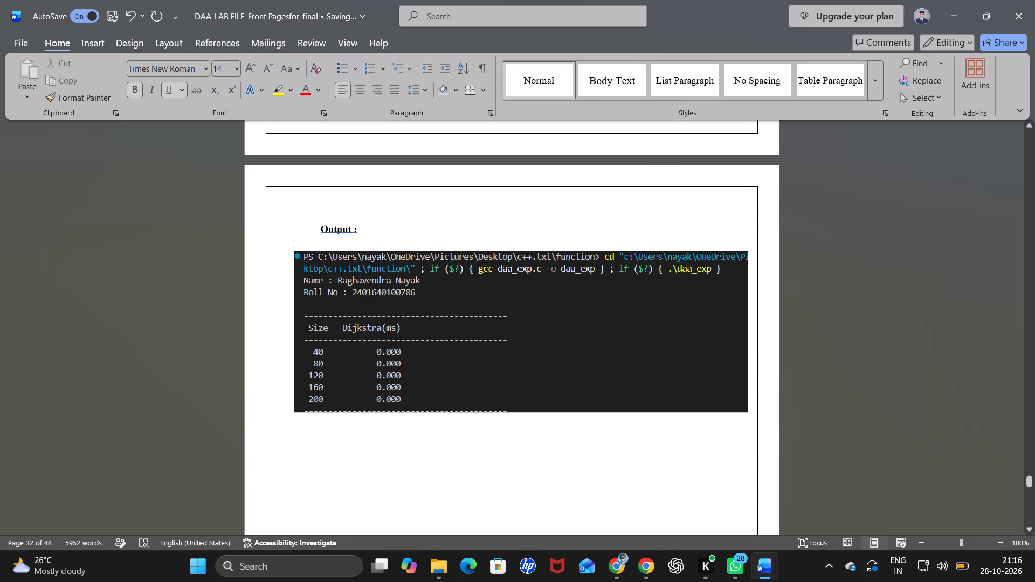
drag(367, 229, 316, 234)
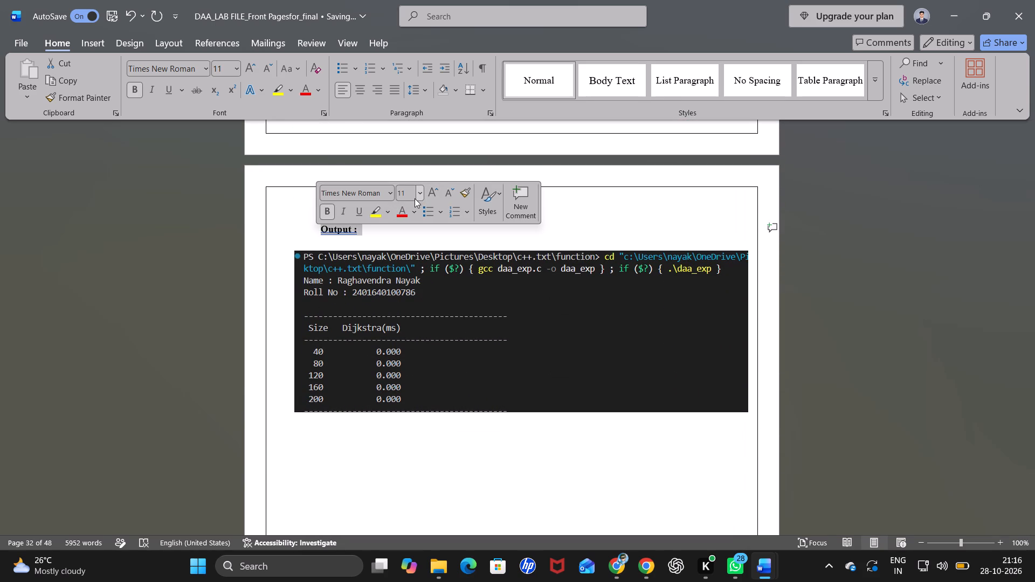
click(409, 195)
text(16)
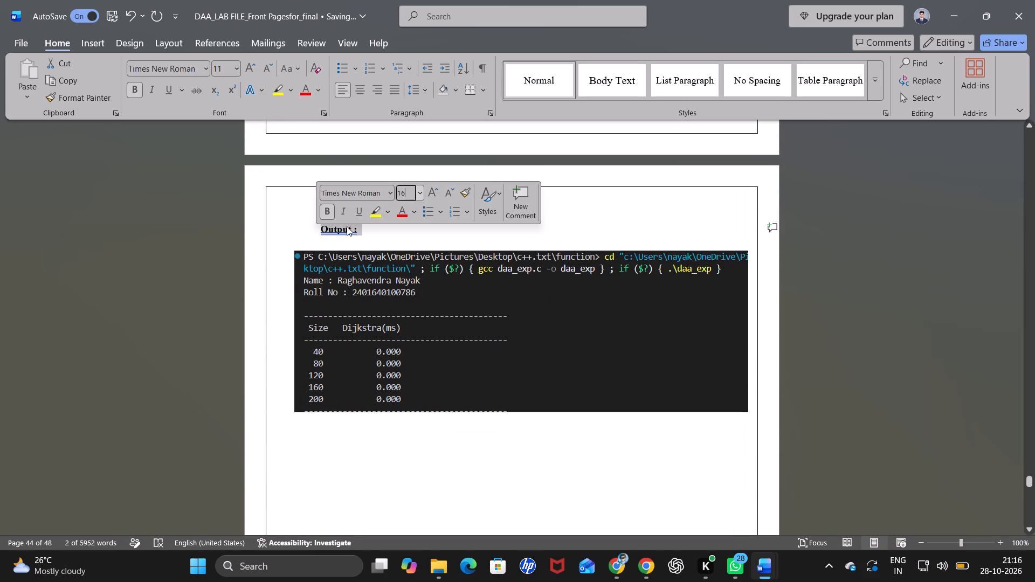
click(389, 460)
Set the "Output :" heading above the Subset Sum screenshot on the document's last page to font size 16.
scroll(418, 349, down, 2)
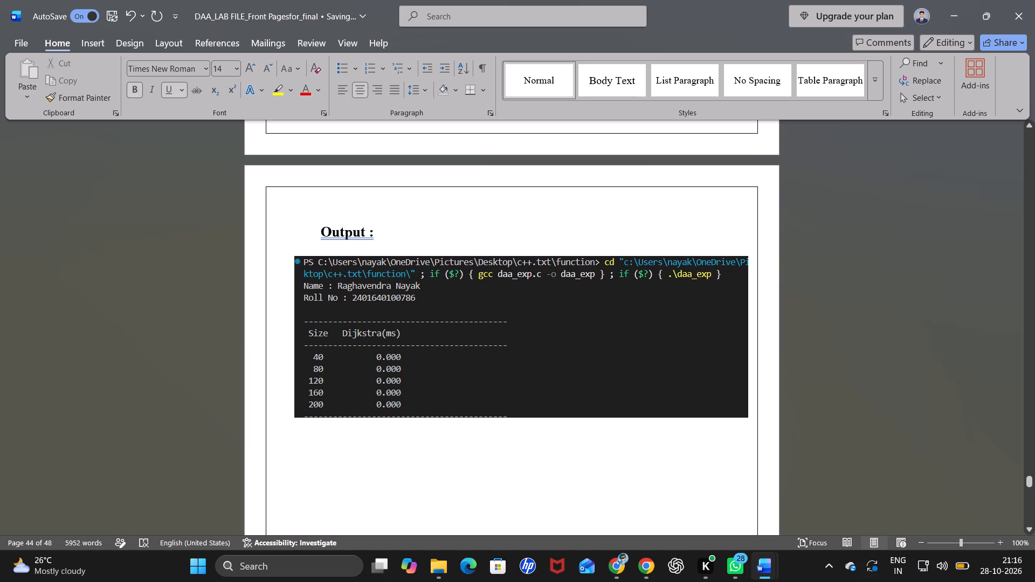
scroll(428, 357, down, 6)
drag(1026, 483, 1027, 488)
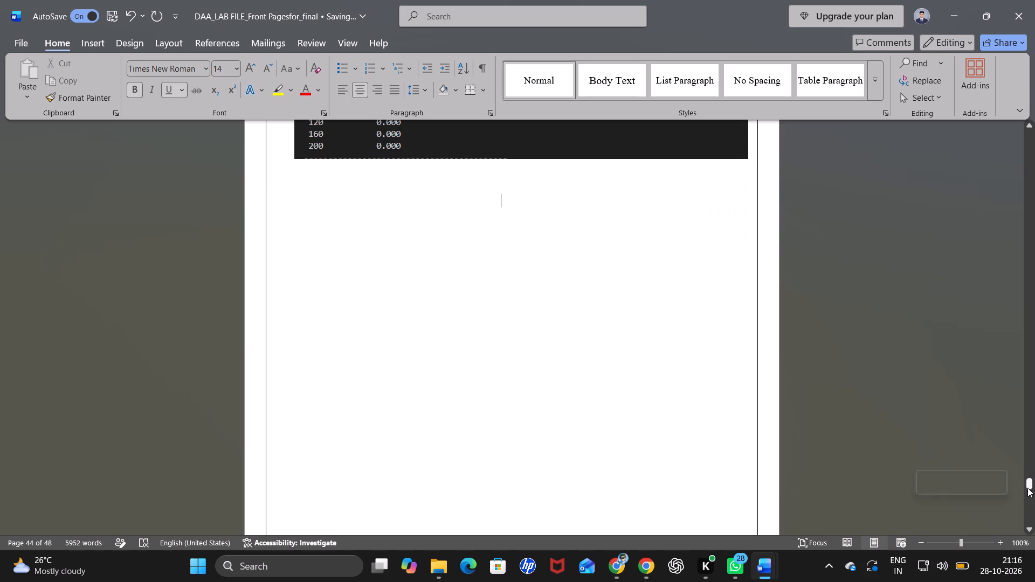
drag(1027, 488, 1032, 523)
scroll(599, 327, up, 9)
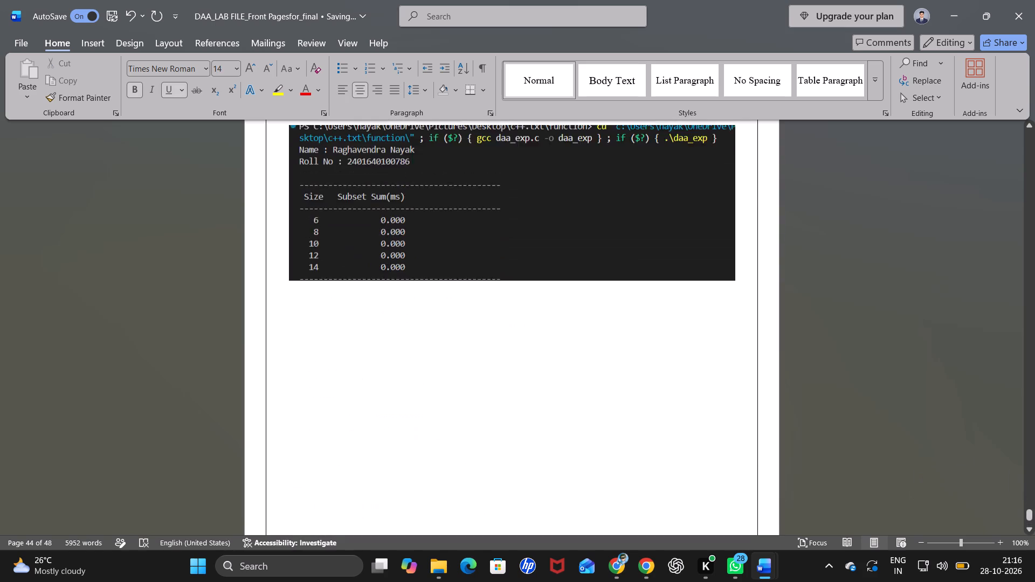
scroll(599, 327, up, 4)
drag(336, 240, 288, 240)
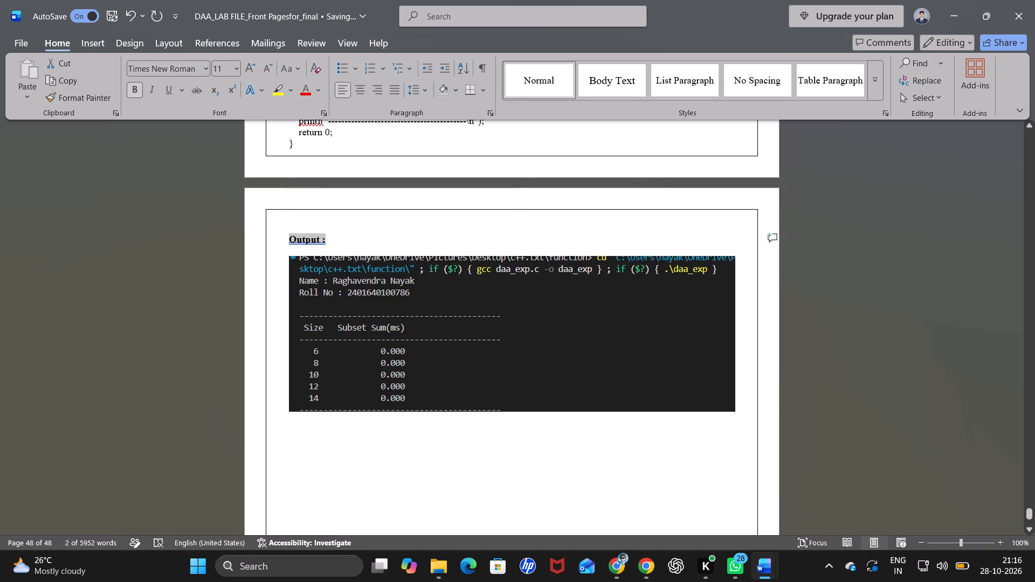
click(327, 243)
drag(327, 240, 271, 237)
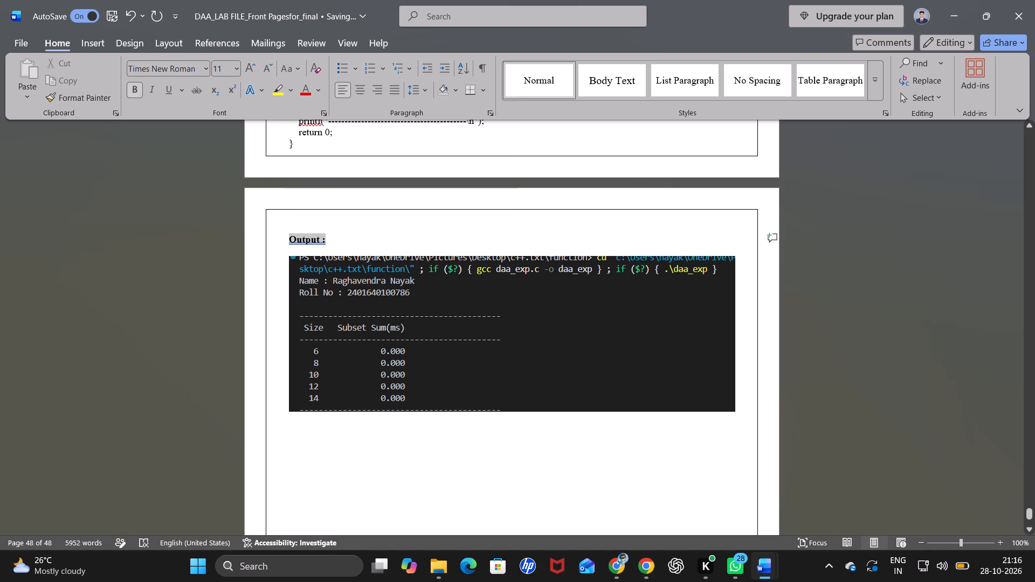
drag(271, 237, 280, 238)
click(377, 192)
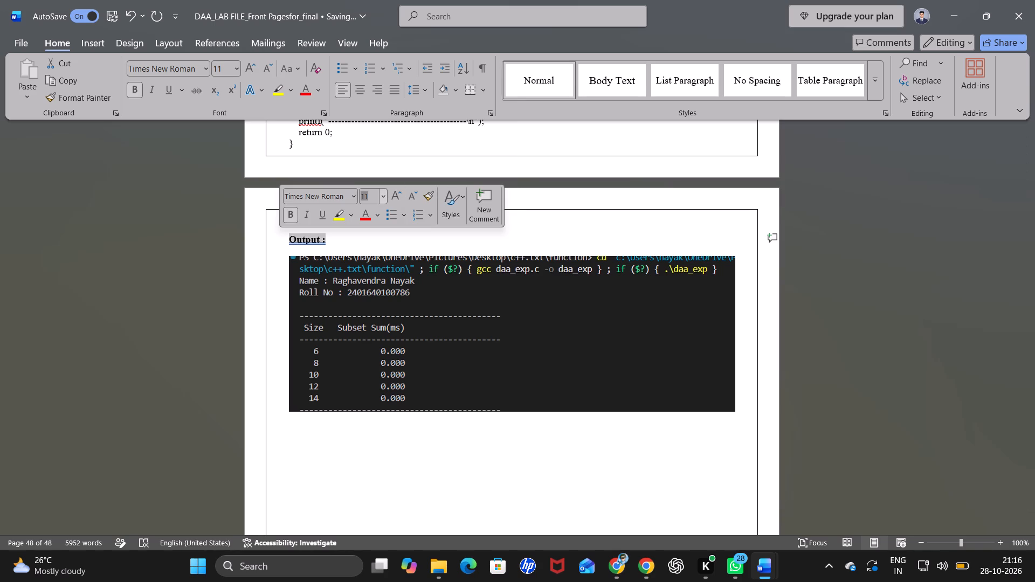
text(16)
click(537, 227)
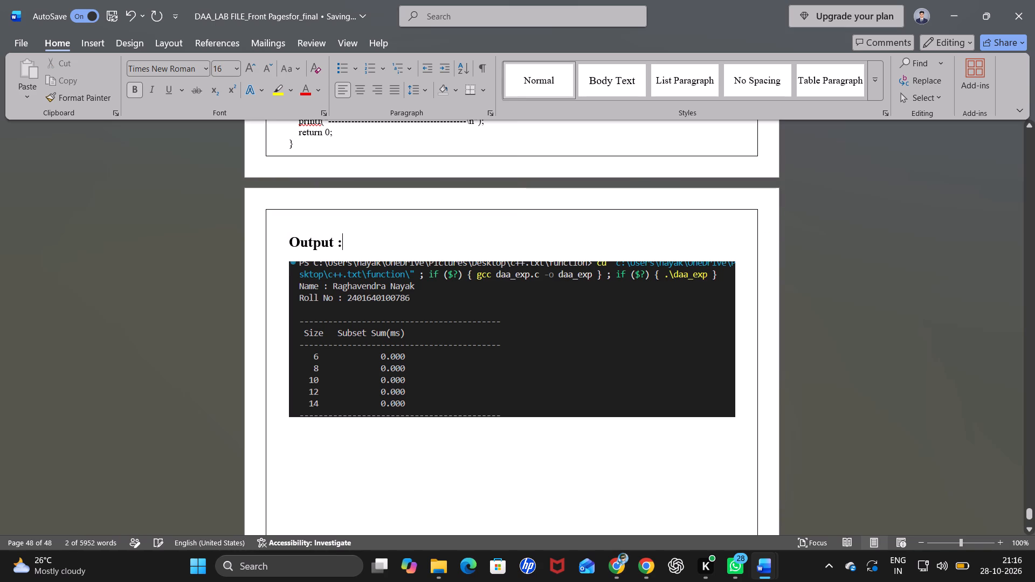
Set the "Output :" heading above the N-Queen screenshot in Experiment No. 10(I) to font size 16.
scroll(475, 213, up, 1)
scroll(475, 213, down, 1)
scroll(475, 213, up, 14)
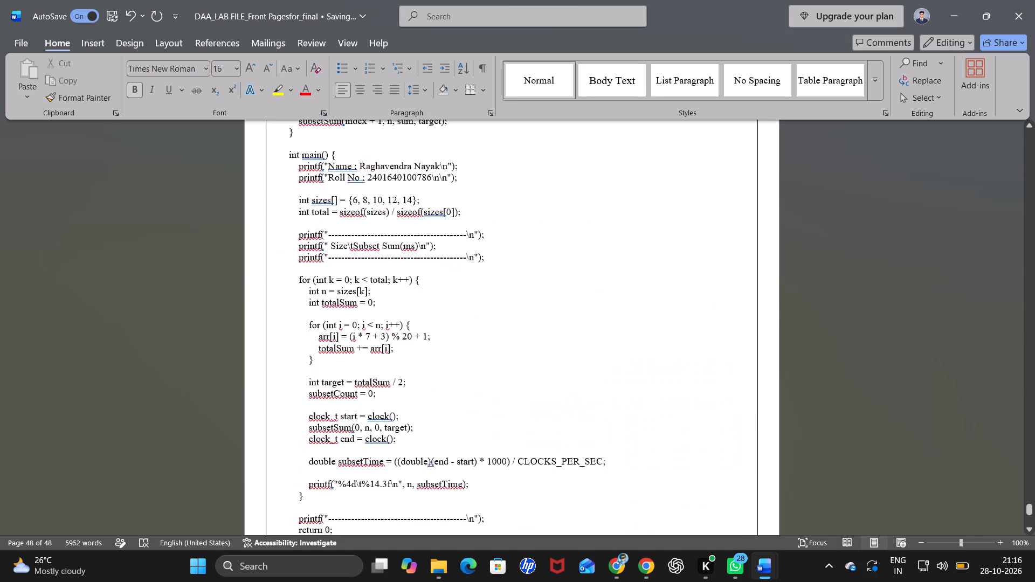
scroll(461, 212, up, 11)
scroll(461, 212, down, 1)
scroll(461, 212, up, 7)
scroll(461, 212, down, 2)
scroll(461, 212, up, 2)
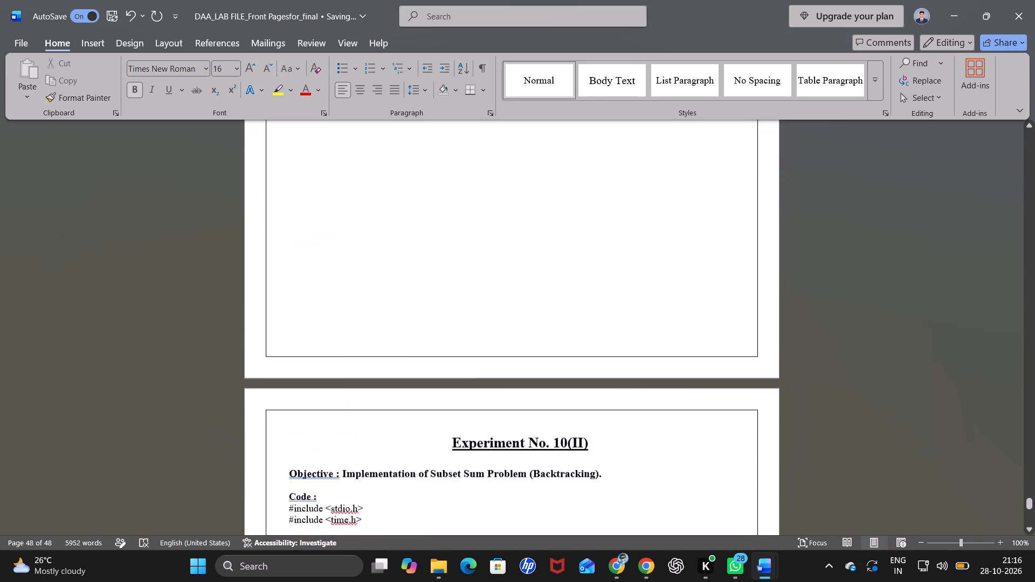
scroll(461, 212, up, 10)
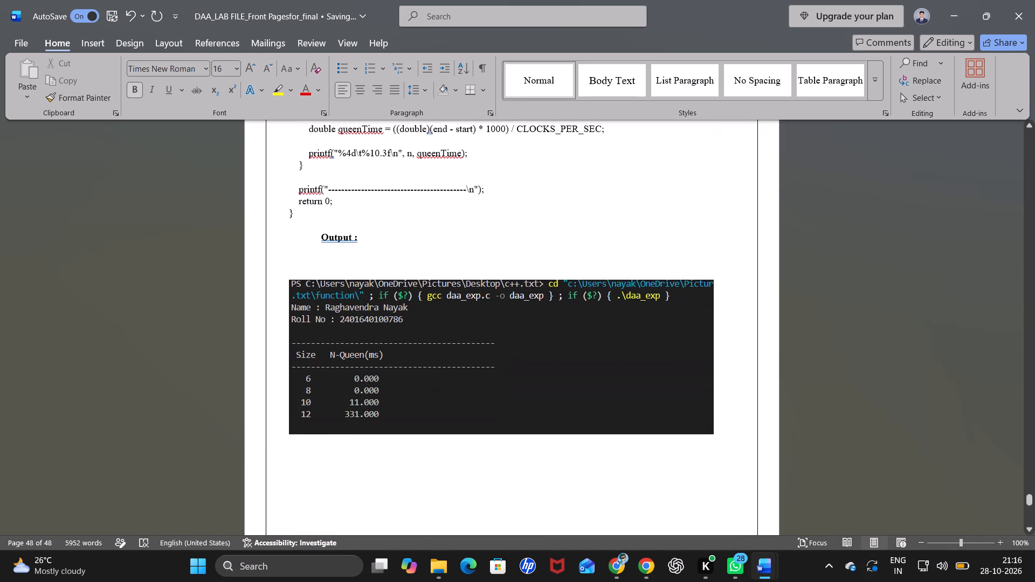
key(Up)
drag(362, 251, 317, 246)
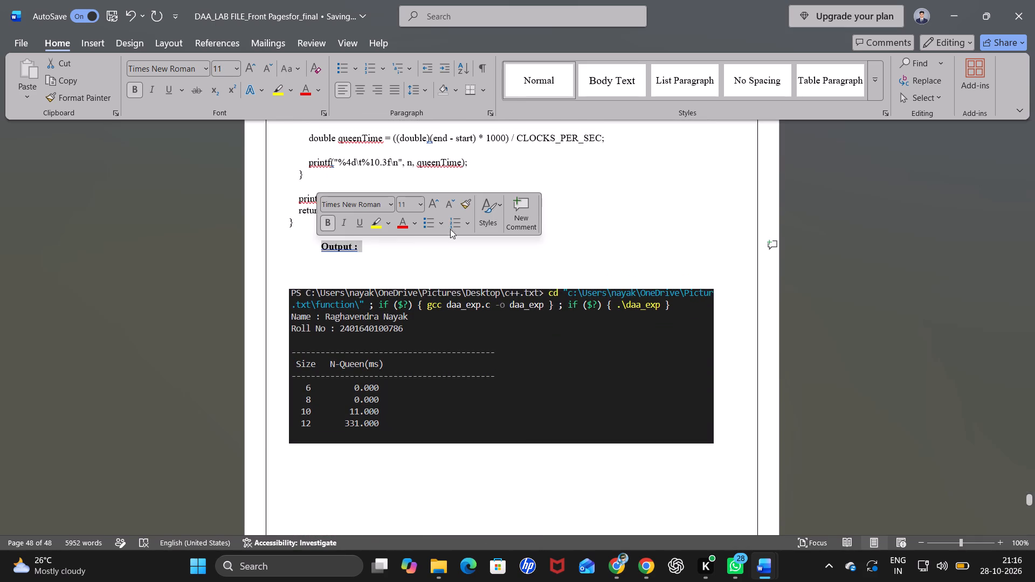
click(408, 206)
text(16)
click(382, 258)
Remove the indent from the N-Queen "Output :" heading so it aligns with the code's margin.
click(310, 242)
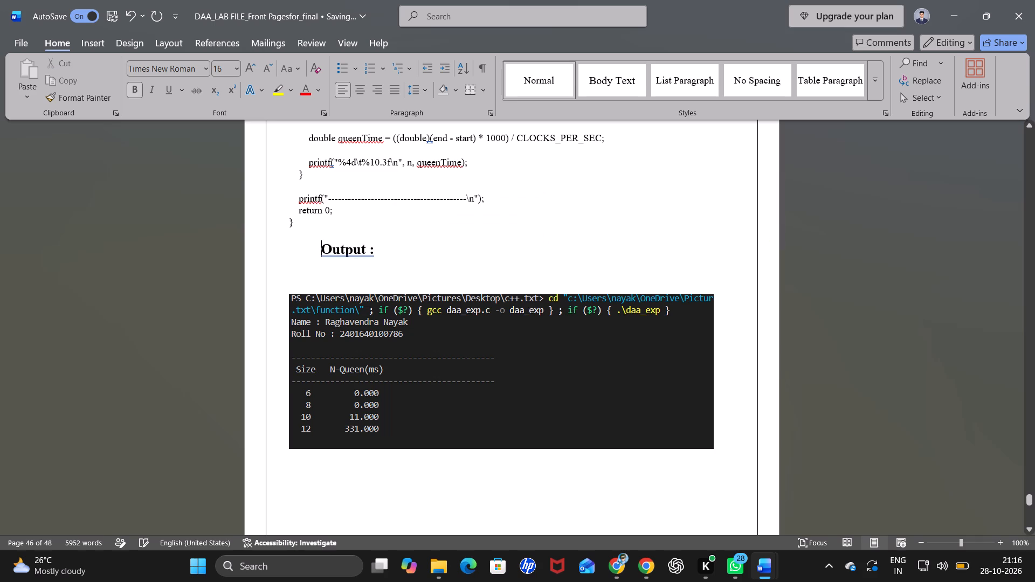
key(BackSpace)
key(BackSpace)
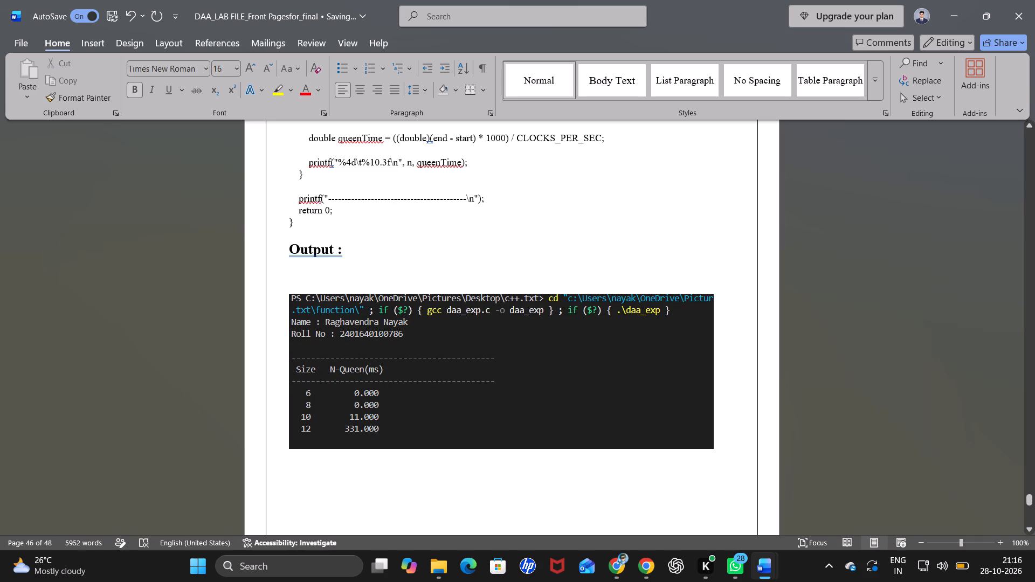
Delete the blank lines between the N-Queen "Output :" heading and its screenshot, leaving one blank line between the code and the heading.
click(312, 269)
key(BackSpace)
key(BackSpace)
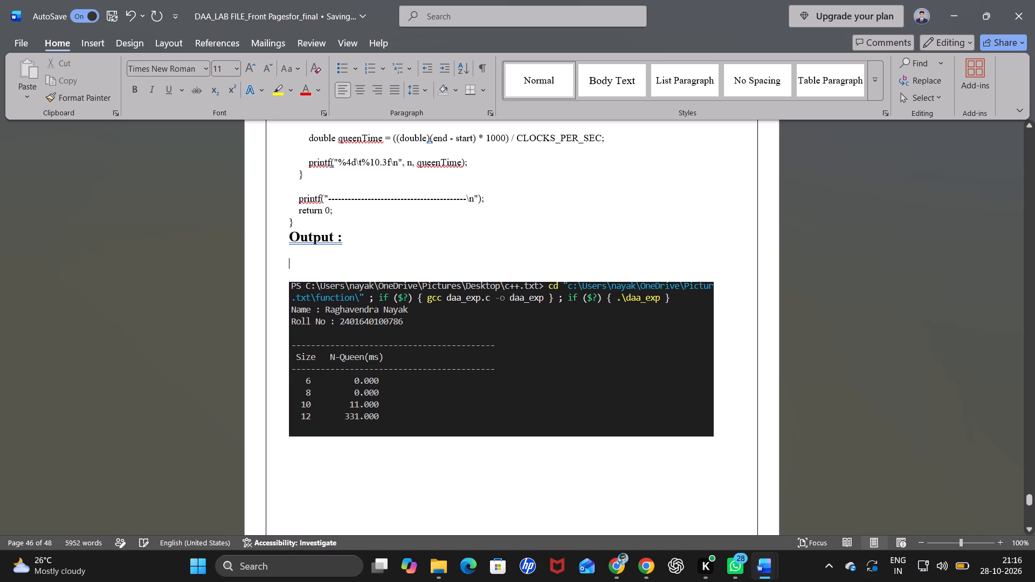
key(BackSpace)
key(BackSpace)
key(BackSpace)
key(BackSpace)
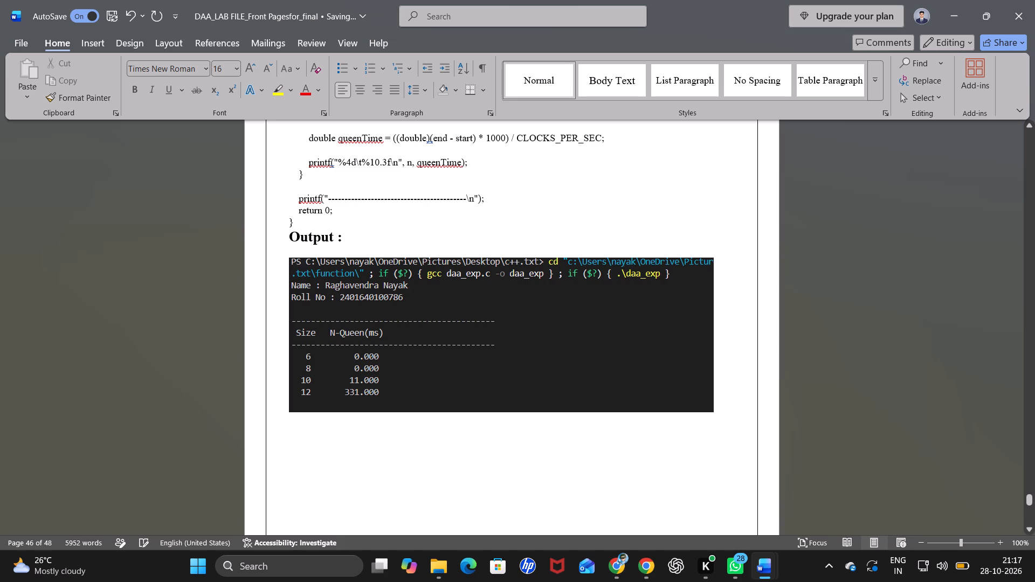
click(311, 223)
key(Return)
Underline the "Output :" heading above the N-Queen screenshot.
drag(348, 250, 286, 254)
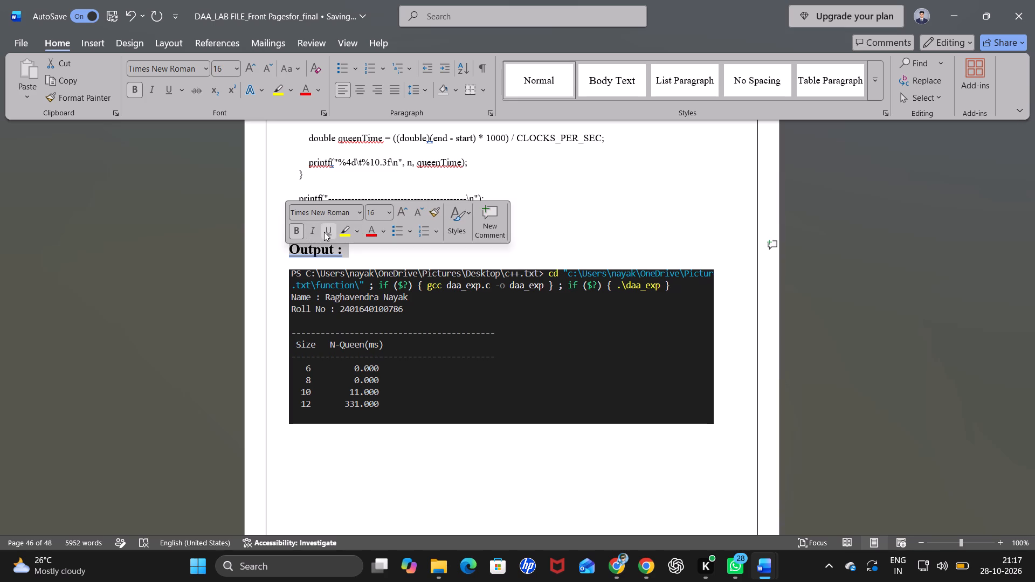
click(324, 232)
Underline the "Output :" heading above the Subset Sum screenshot in Experiment No. 10(II).
scroll(356, 383, down, 14)
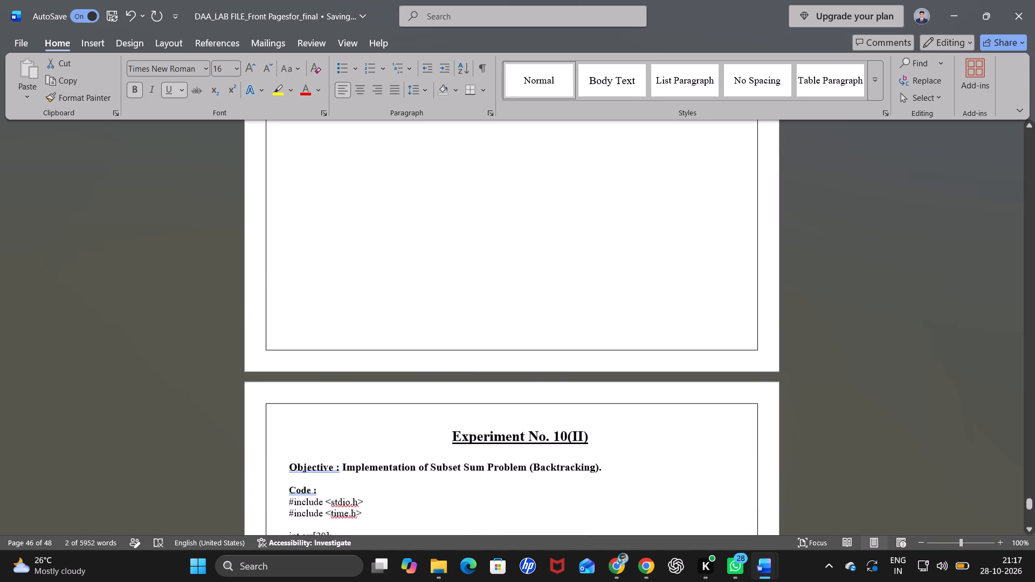
scroll(352, 406, down, 9)
scroll(438, 480, down, 1)
scroll(438, 480, up, 1)
scroll(438, 480, down, 1)
scroll(438, 480, up, 1)
scroll(438, 480, down, 2)
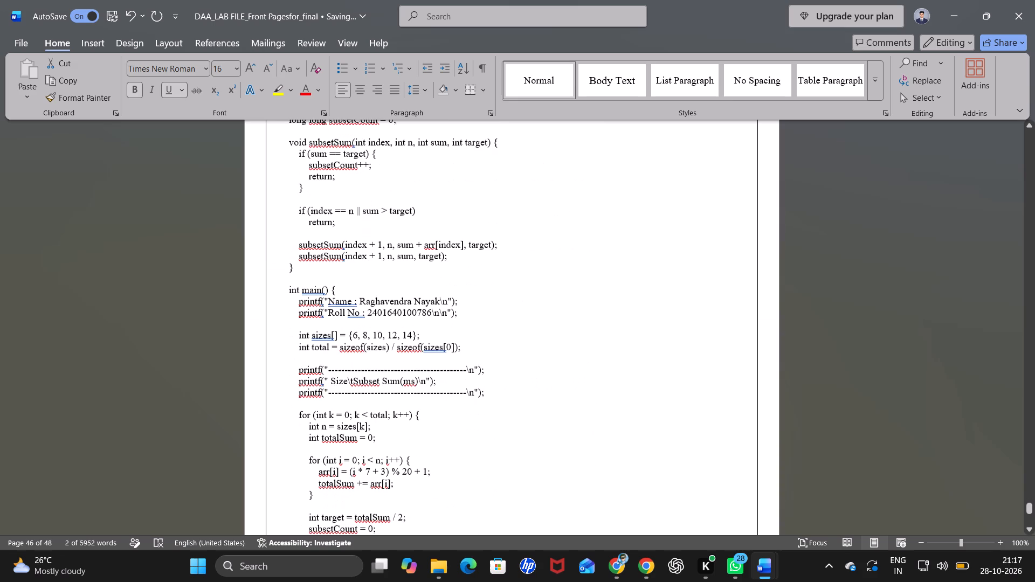
scroll(479, 452, down, 9)
scroll(402, 465, down, 4)
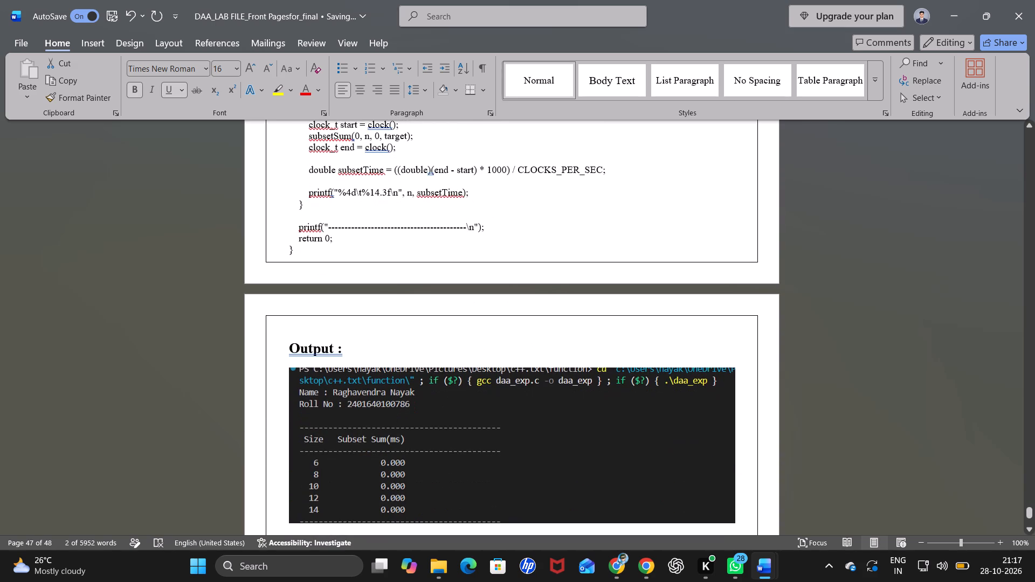
drag(350, 347, 261, 354)
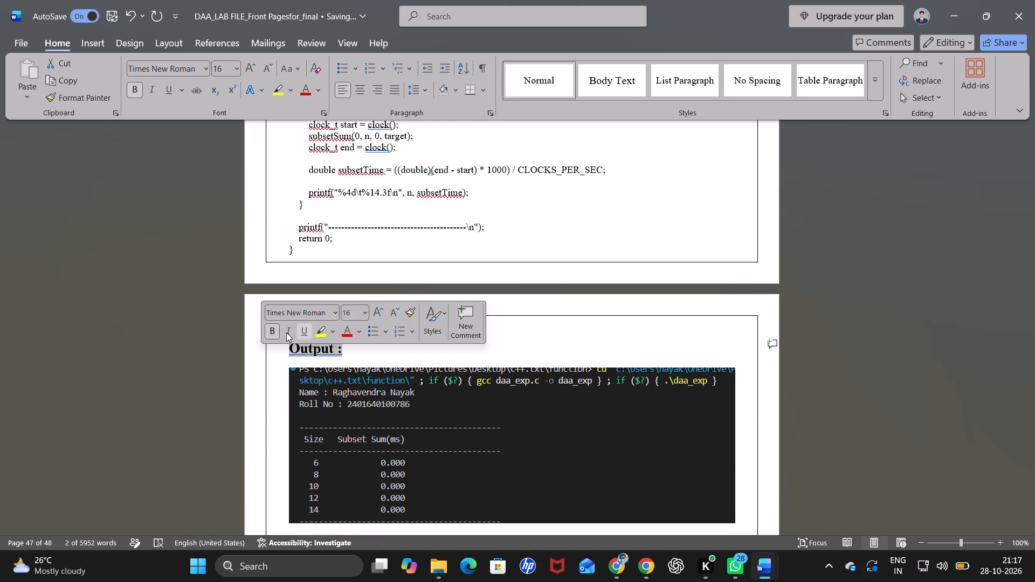
click(302, 334)
Check the Experiment No. 10(II) Subset Sum pages for title, objective, code layout and output heading.
scroll(550, 242, up, 2)
scroll(543, 244, down, 1)
scroll(535, 253, up, 2)
scroll(512, 308, down, 1)
scroll(501, 325, up, 4)
scroll(479, 348, down, 1)
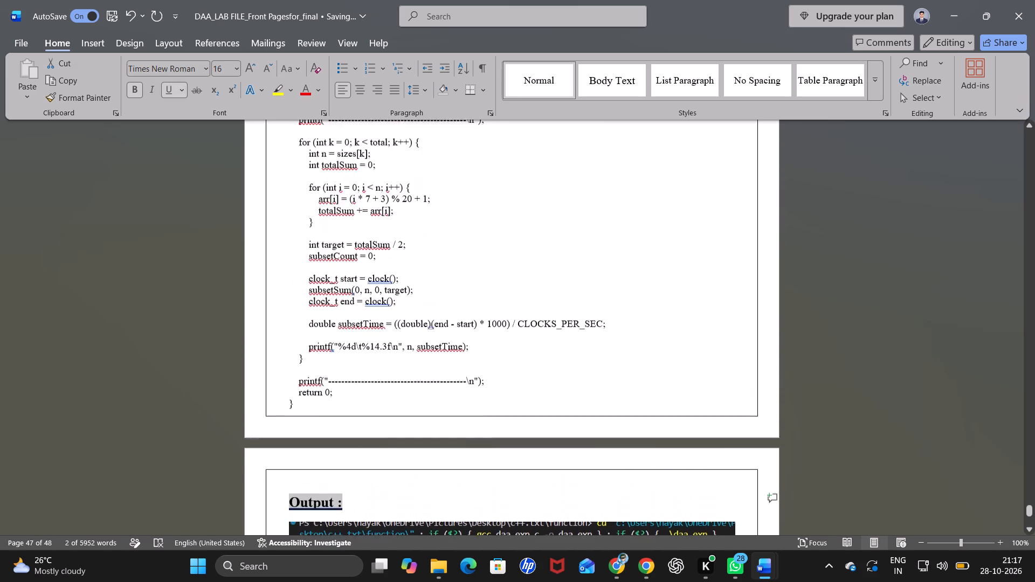
scroll(479, 348, up, 4)
scroll(479, 348, down, 1)
scroll(479, 348, up, 1)
scroll(479, 348, down, 1)
scroll(479, 348, up, 3)
scroll(479, 348, down, 1)
scroll(479, 348, up, 11)
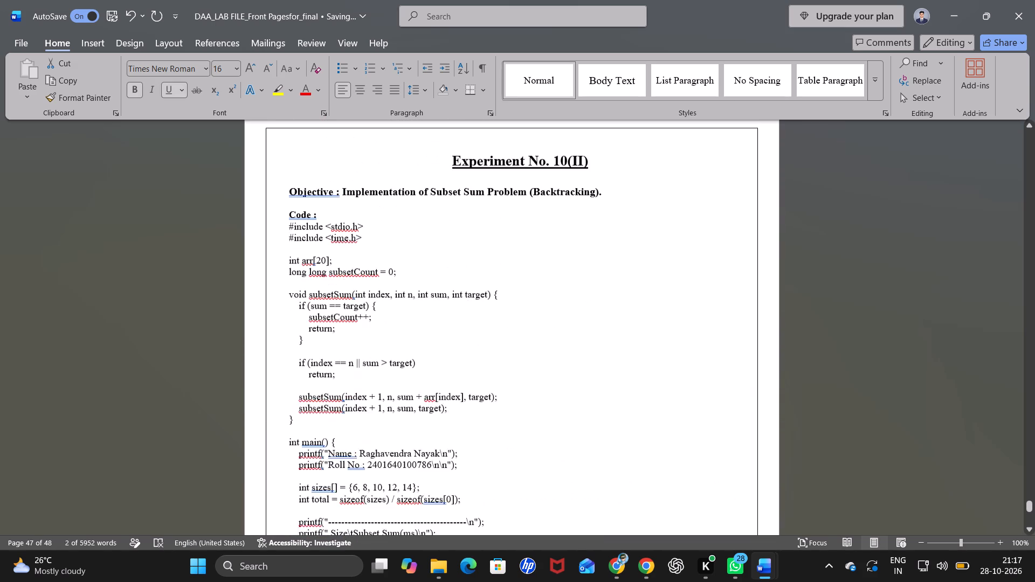
Check the Experiment No. 10(I) N-Queen pages for heading layout, code page breaks and output placement.
scroll(479, 348, up, 6)
scroll(479, 348, down, 1)
scroll(479, 348, up, 5)
scroll(479, 348, down, 1)
scroll(479, 348, up, 3)
scroll(479, 348, down, 1)
scroll(479, 348, up, 2)
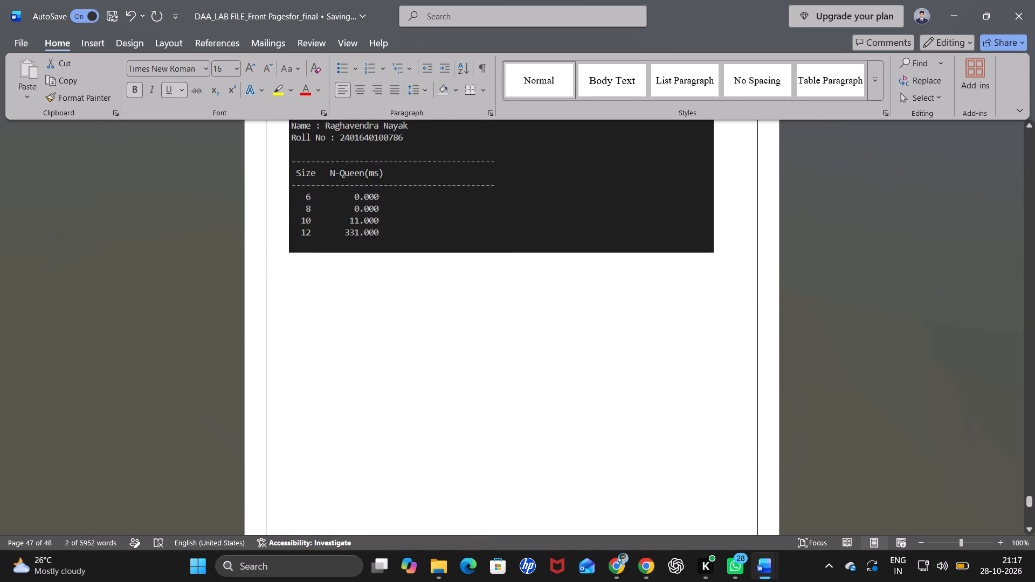
scroll(479, 348, up, 4)
scroll(479, 348, down, 2)
scroll(479, 348, up, 1)
scroll(479, 348, down, 1)
scroll(479, 348, up, 1)
scroll(479, 348, down, 1)
scroll(479, 348, up, 6)
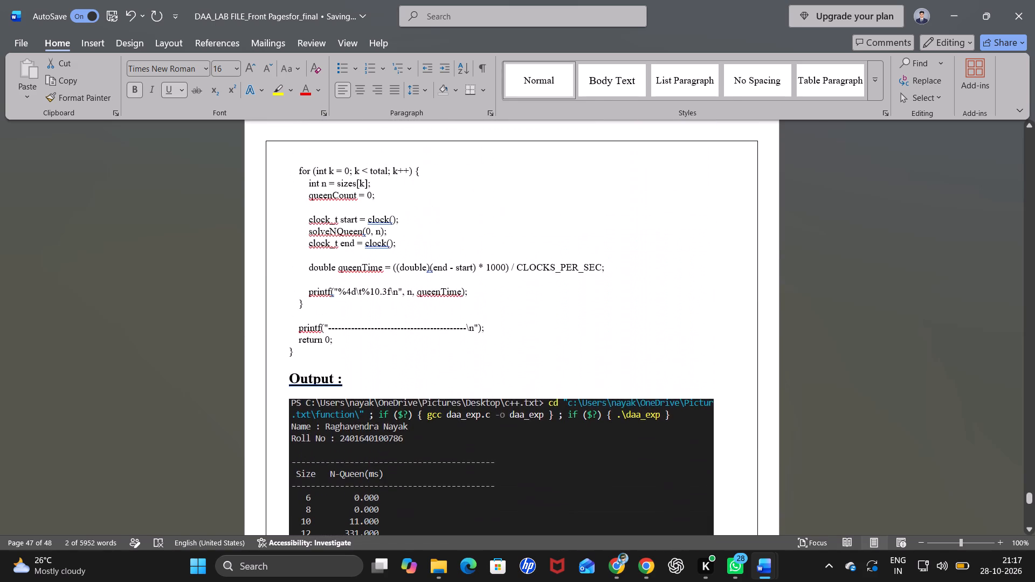
scroll(465, 355, up, 14)
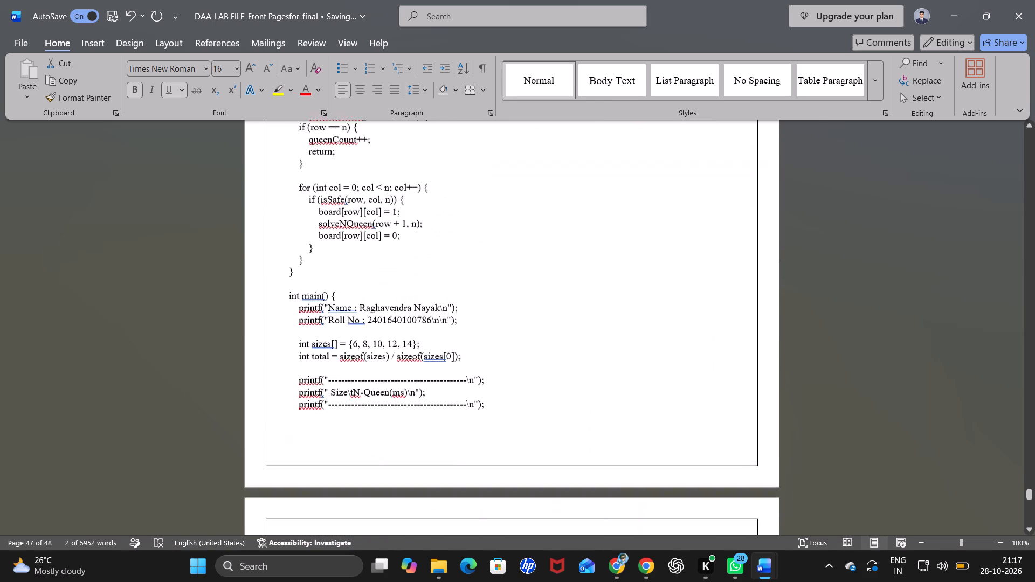
scroll(477, 366, up, 9)
scroll(470, 351, down, 1)
scroll(470, 351, up, 3)
scroll(470, 351, down, 1)
scroll(470, 351, up, 2)
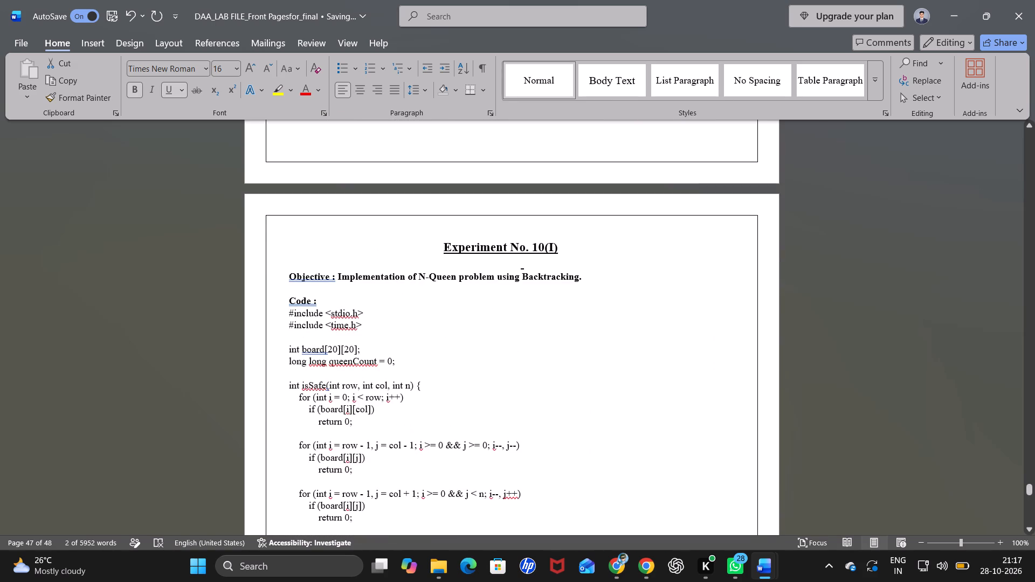
Remove the indent from the "Output :" heading above the Dijkstra screenshot in Experiment No. 9(II).
scroll(470, 351, up, 1)
scroll(470, 351, down, 1)
scroll(470, 351, up, 11)
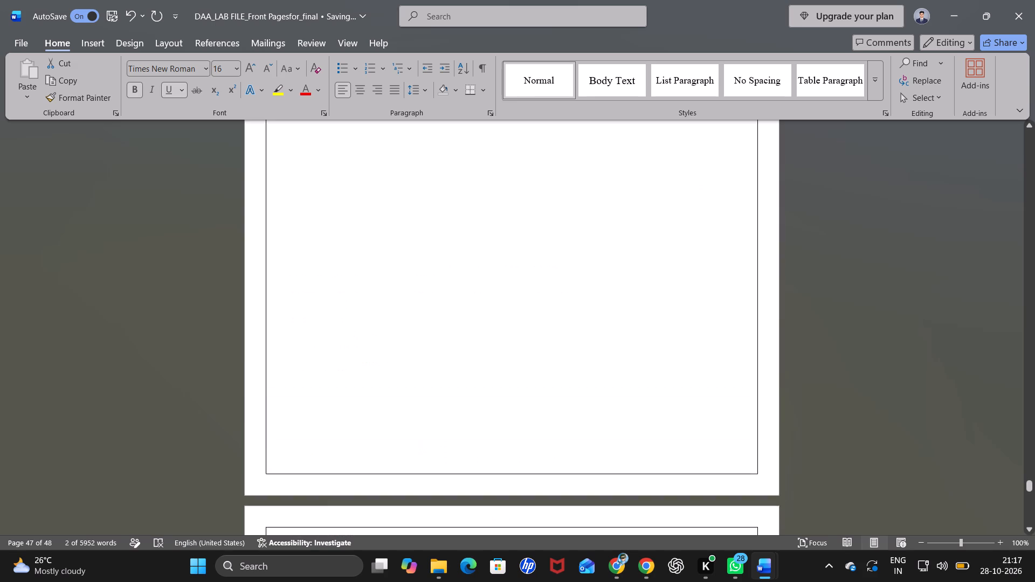
scroll(460, 351, up, 5)
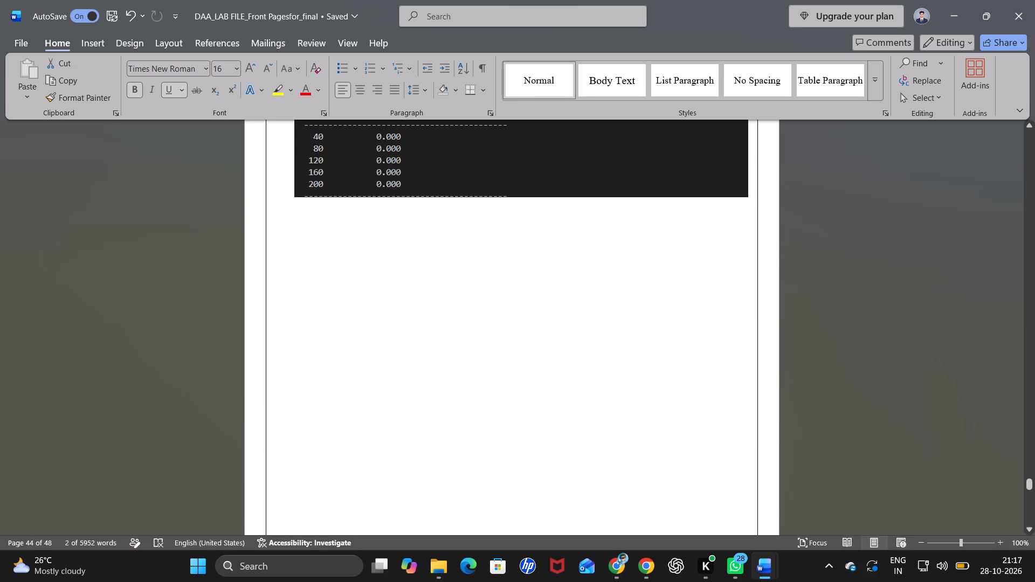
scroll(453, 349, up, 1)
scroll(453, 349, down, 1)
scroll(453, 349, up, 4)
scroll(453, 349, down, 1)
scroll(453, 349, up, 5)
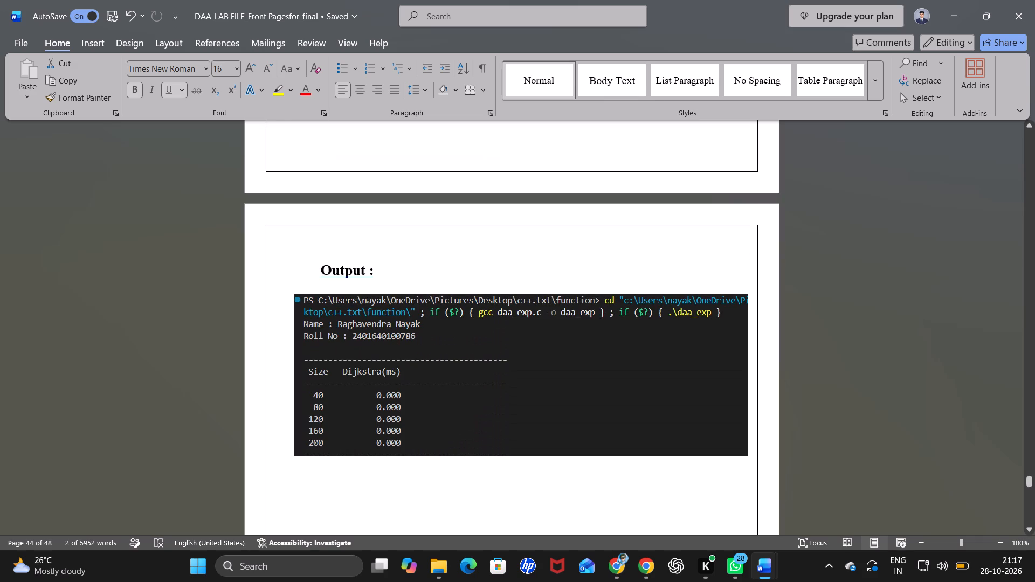
click(321, 269)
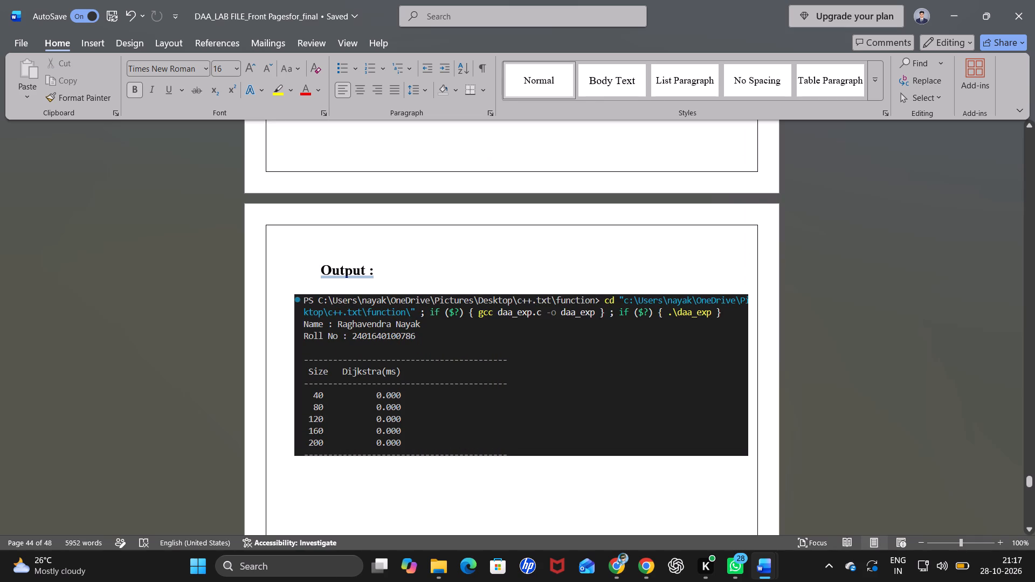
key(BackSpace)
Underline the "Output :" heading above the Dijkstra screenshot.
drag(344, 266, 320, 269)
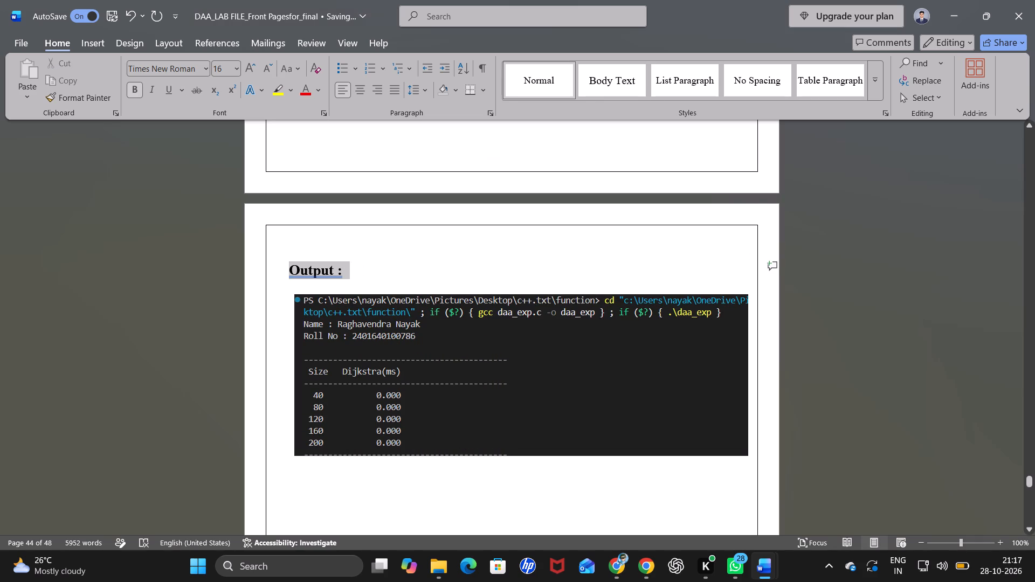
drag(320, 269, 303, 268)
click(325, 271)
drag(342, 272, 327, 269)
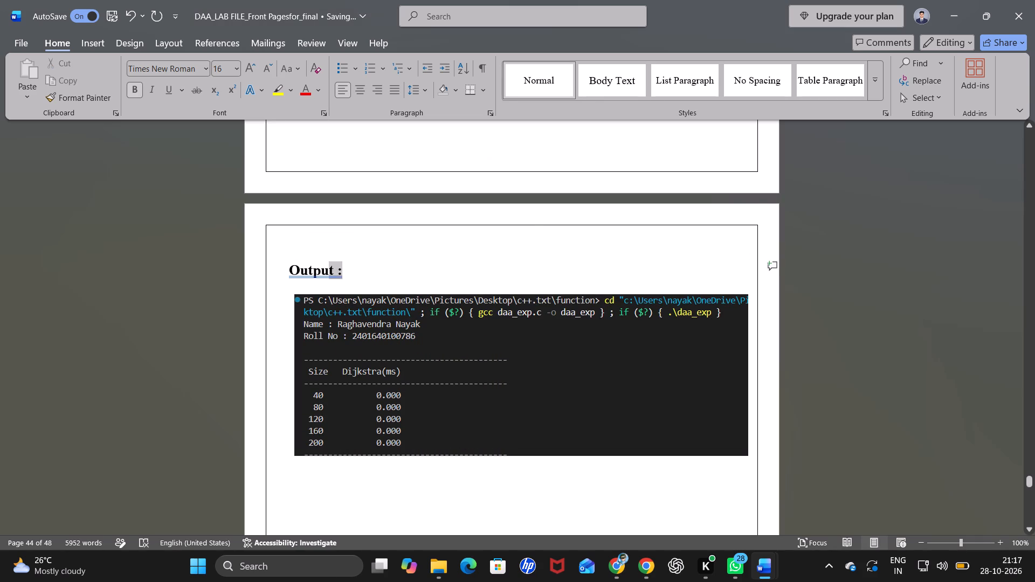
drag(327, 269, 303, 271)
click(350, 271)
drag(346, 269, 332, 275)
drag(332, 275, 321, 277)
click(364, 254)
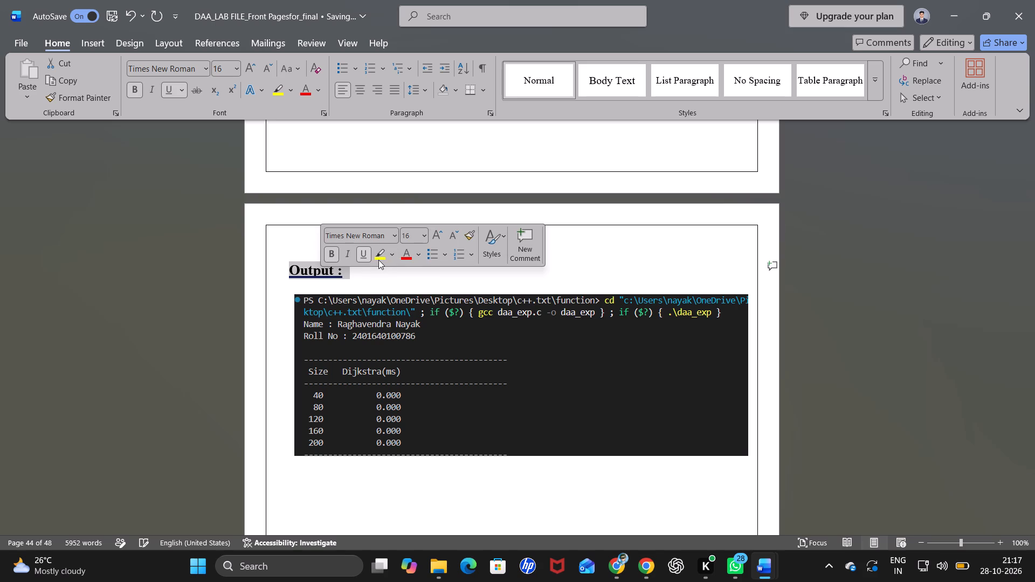
click(564, 262)
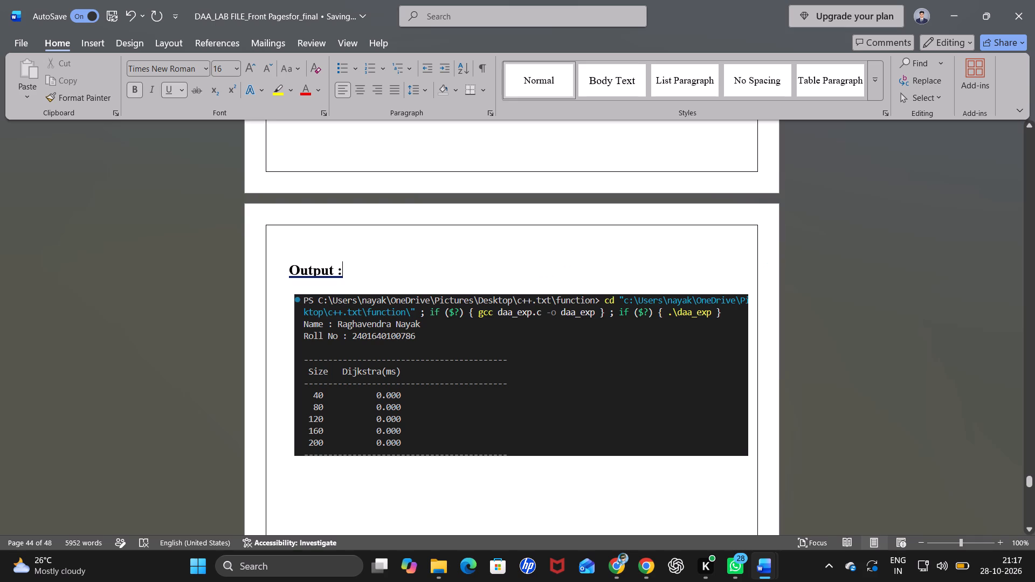
Check the Experiment No. 9(II) Dijkstra pages for code page breaks, the "Code :" heading and the title layout.
scroll(425, 348, down, 1)
scroll(425, 348, up, 4)
scroll(425, 348, down, 1)
scroll(425, 348, up, 12)
scroll(425, 348, down, 1)
scroll(425, 348, up, 2)
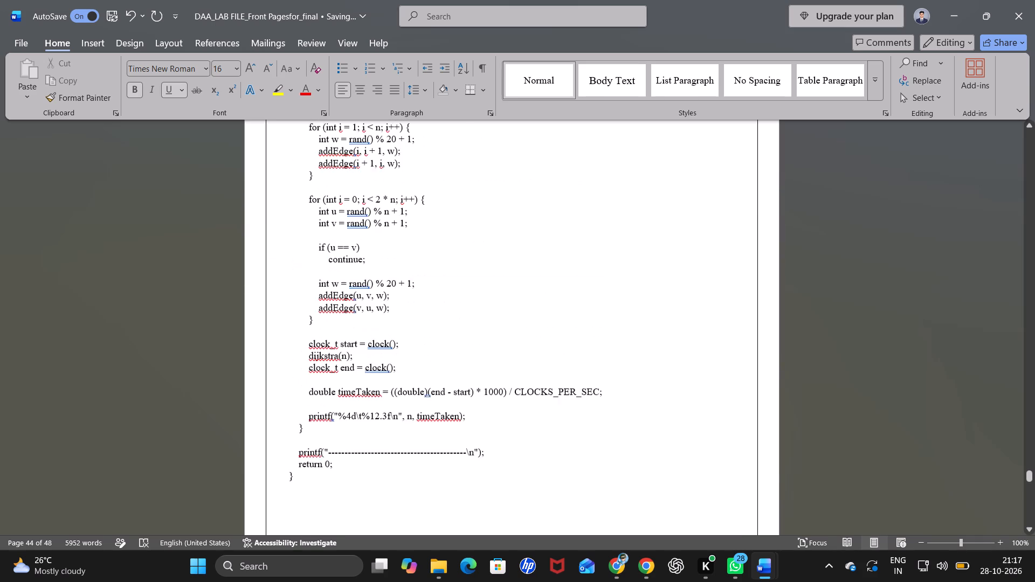
scroll(425, 348, up, 2)
scroll(425, 348, down, 1)
scroll(425, 348, up, 1)
scroll(425, 348, down, 1)
scroll(425, 348, up, 14)
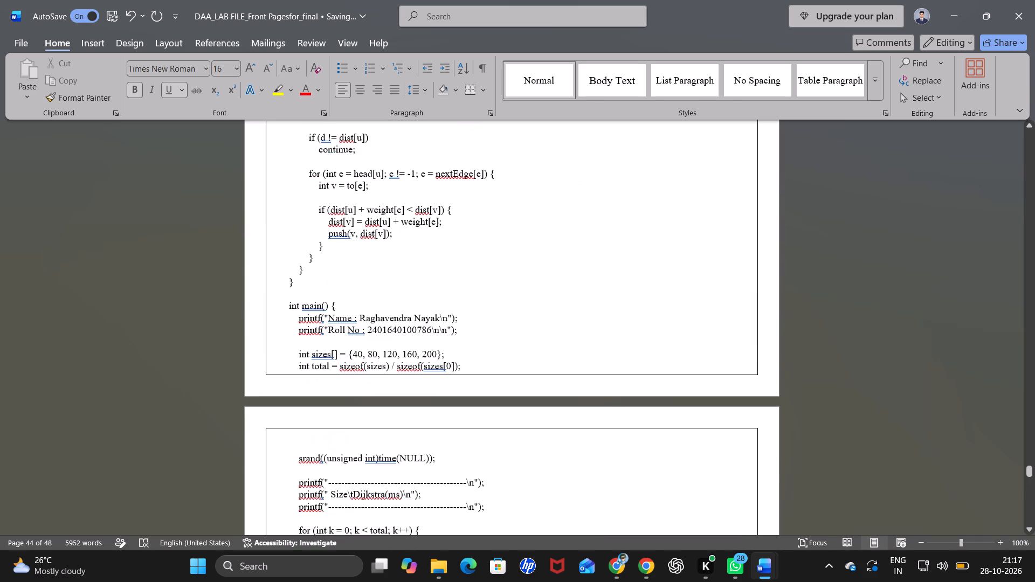
scroll(540, 281, up, 6)
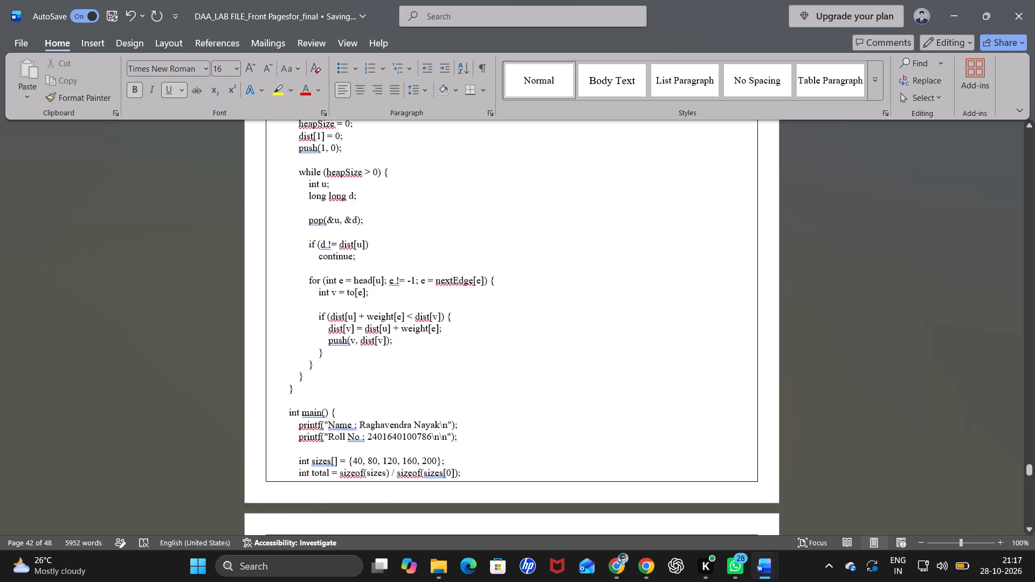
scroll(535, 282, up, 9)
scroll(535, 282, down, 1)
scroll(535, 282, up, 2)
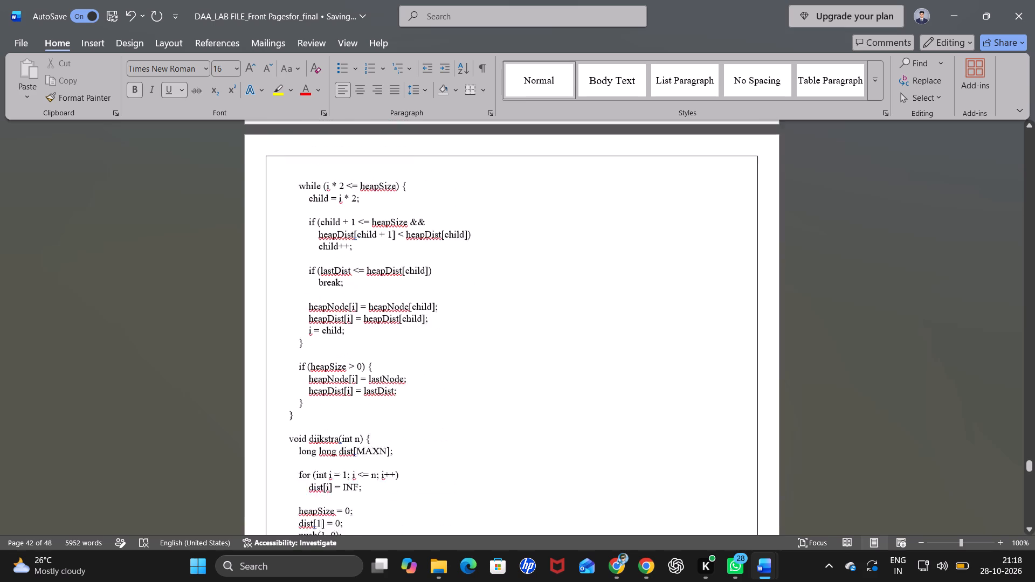
scroll(535, 282, up, 12)
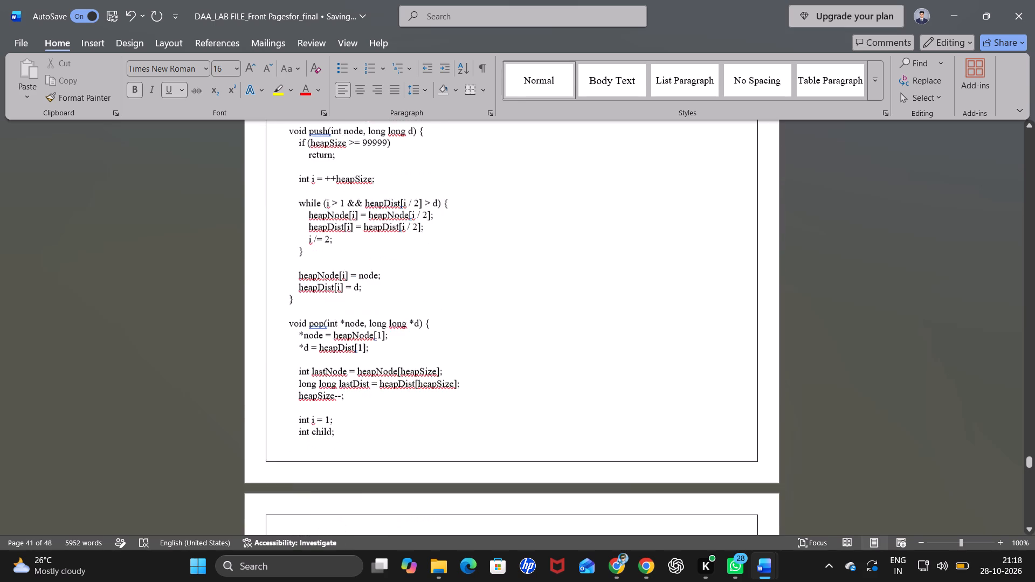
scroll(488, 315, up, 3)
scroll(487, 315, down, 1)
scroll(487, 315, up, 2)
scroll(487, 315, down, 1)
scroll(487, 315, up, 6)
scroll(487, 315, down, 2)
scroll(487, 315, up, 3)
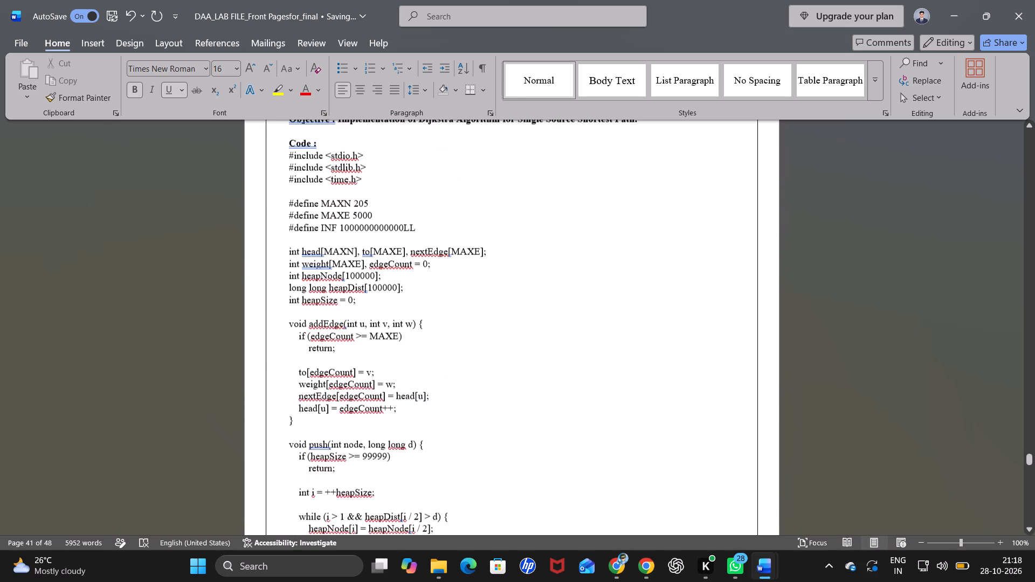
scroll(487, 315, up, 5)
Check the Experiment No. 9(I) Warshal's Algorithm pages for code page breaks, the "Code :" heading and the title layout.
scroll(487, 316, up, 1)
scroll(487, 316, down, 1)
scroll(487, 316, up, 6)
scroll(488, 318, down, 1)
scroll(488, 318, up, 14)
scroll(495, 315, down, 1)
scroll(495, 315, up, 2)
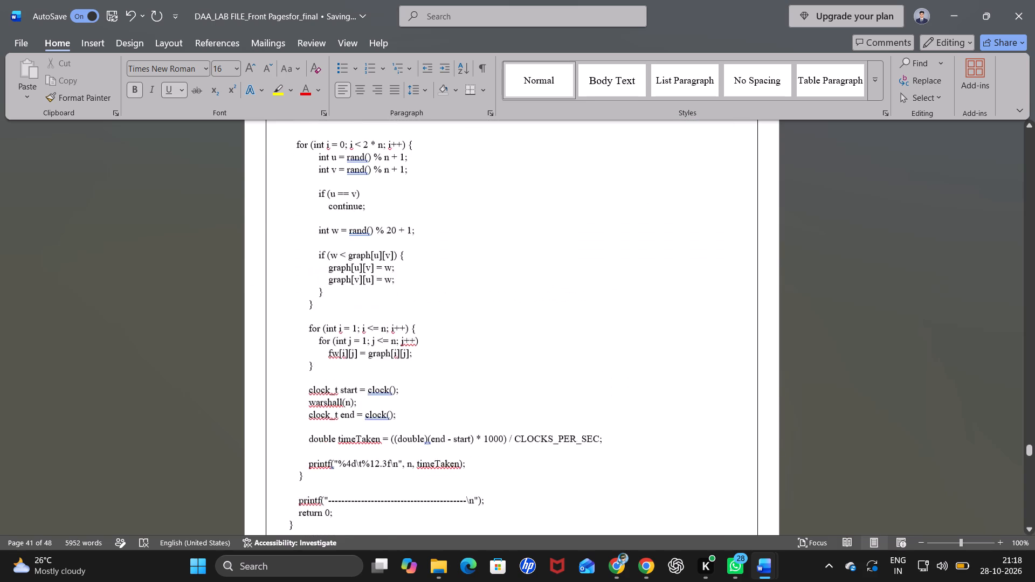
scroll(495, 315, up, 16)
scroll(484, 318, down, 1)
scroll(484, 318, up, 6)
scroll(484, 318, down, 1)
scroll(484, 318, up, 6)
scroll(484, 318, down, 1)
scroll(484, 318, up, 2)
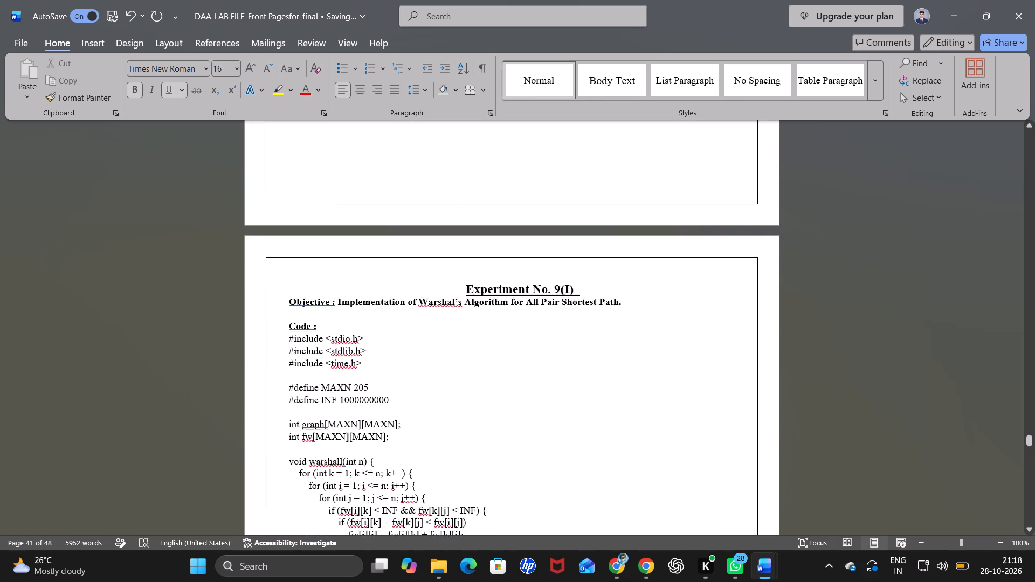
scroll(484, 318, up, 4)
scroll(484, 318, down, 1)
scroll(484, 318, up, 1)
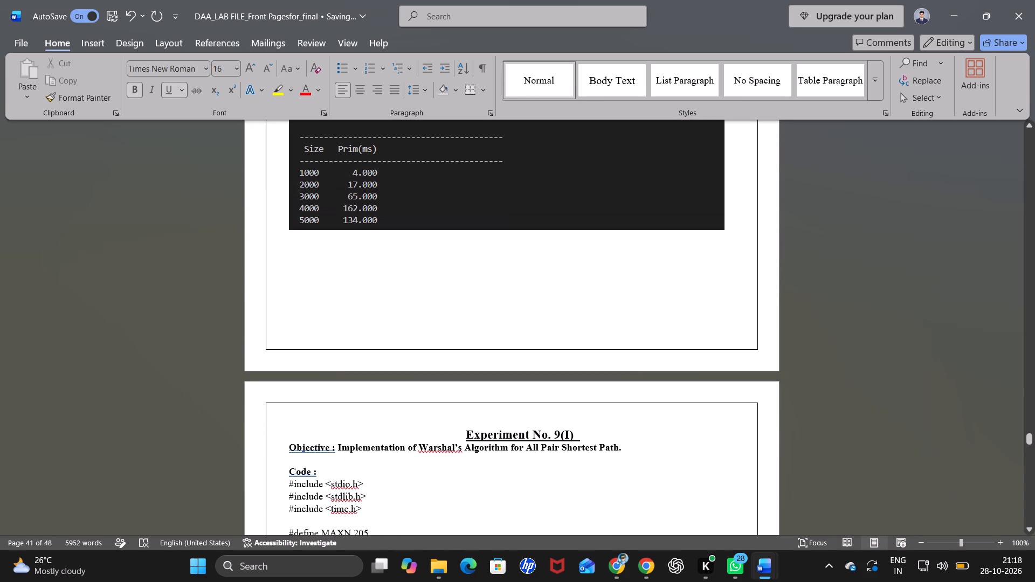
Underline the "Code :" heading in Experiment No. 9(I).
drag(322, 469, 279, 470)
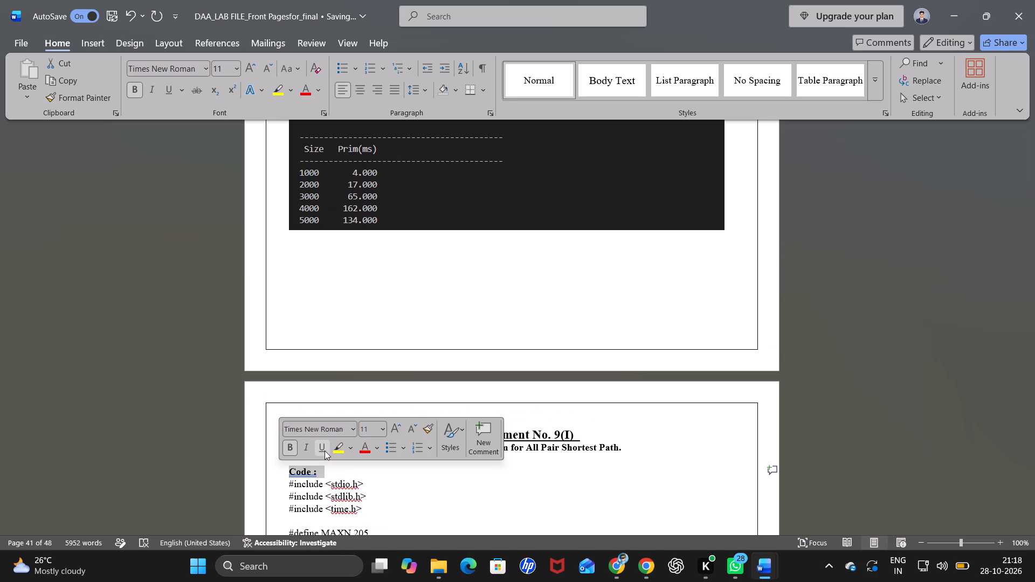
click(331, 469)
drag(315, 473, 293, 472)
click(341, 450)
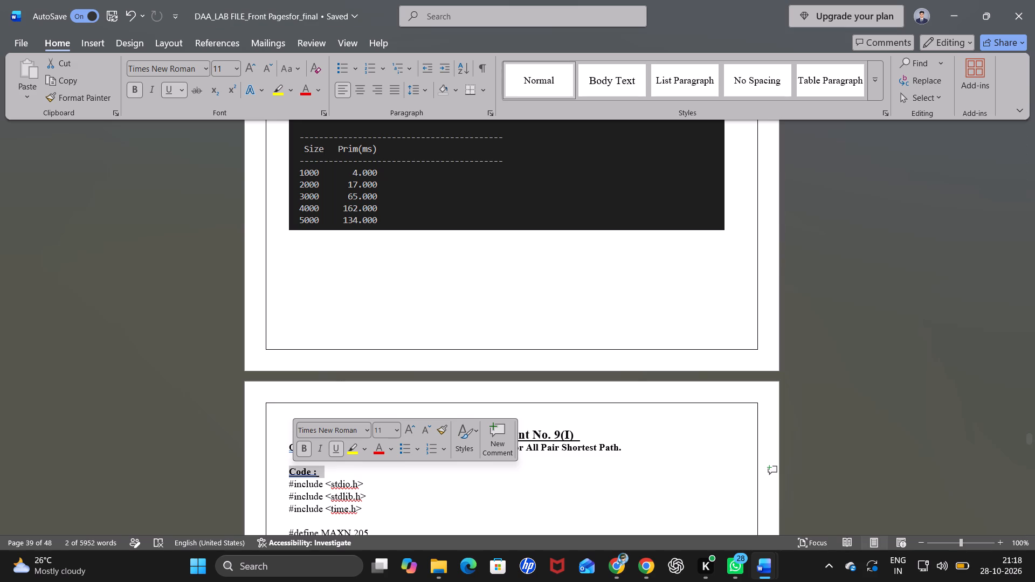
Set the "Output :" heading above the Prim screenshot to size 16 and underline it.
scroll(382, 373, up, 8)
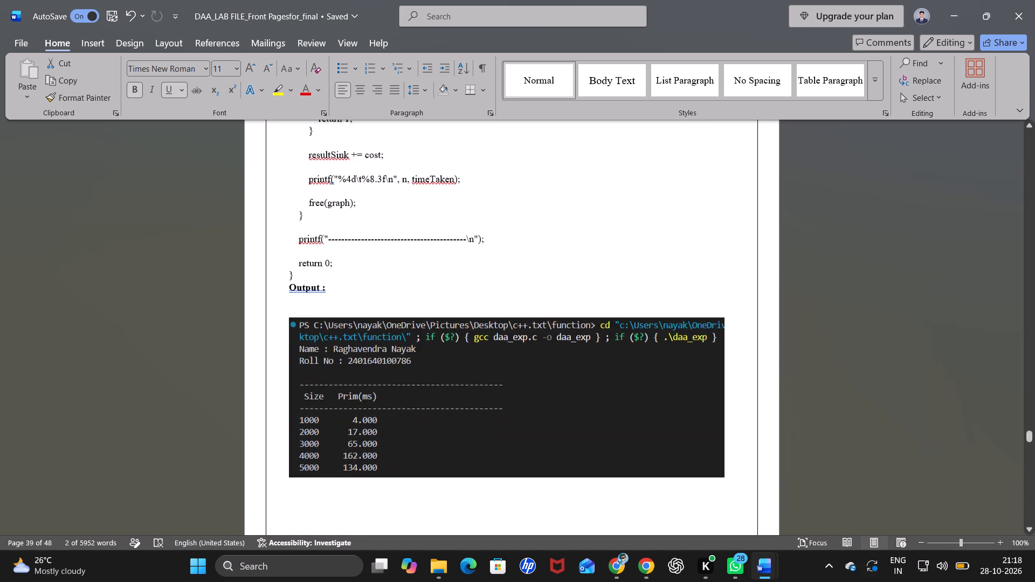
drag(330, 299, 271, 297)
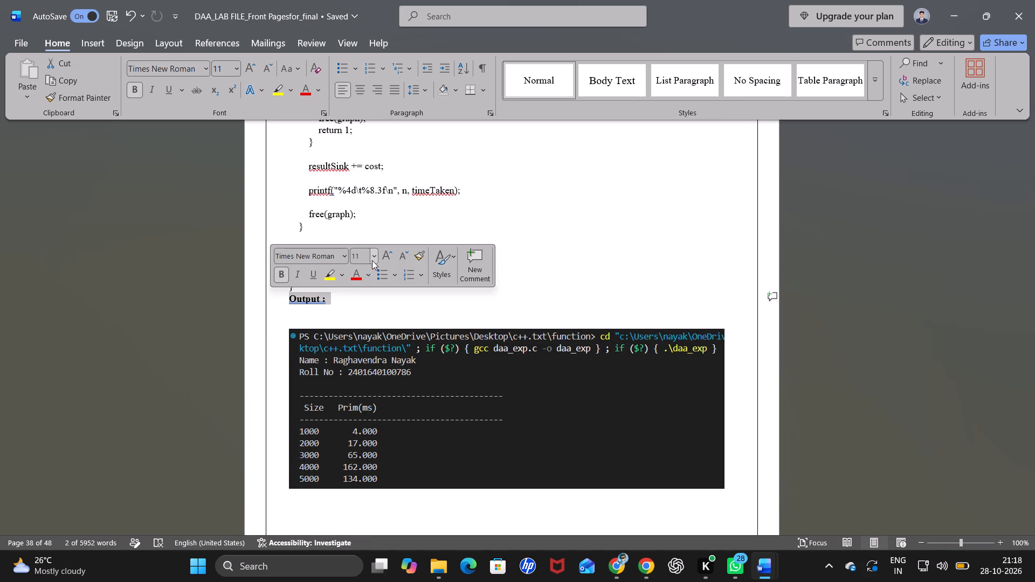
click(361, 254)
text(16)
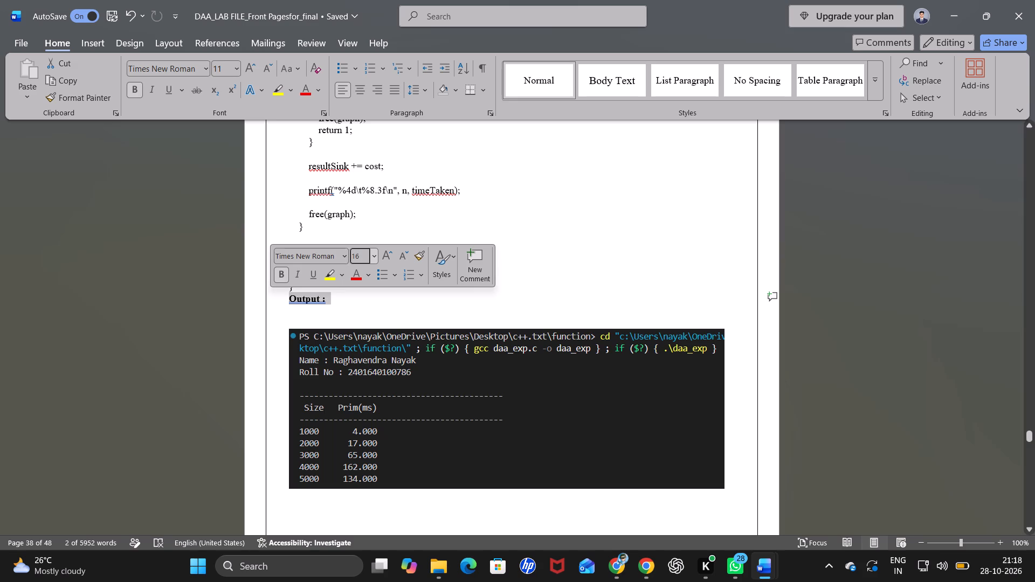
click(312, 270)
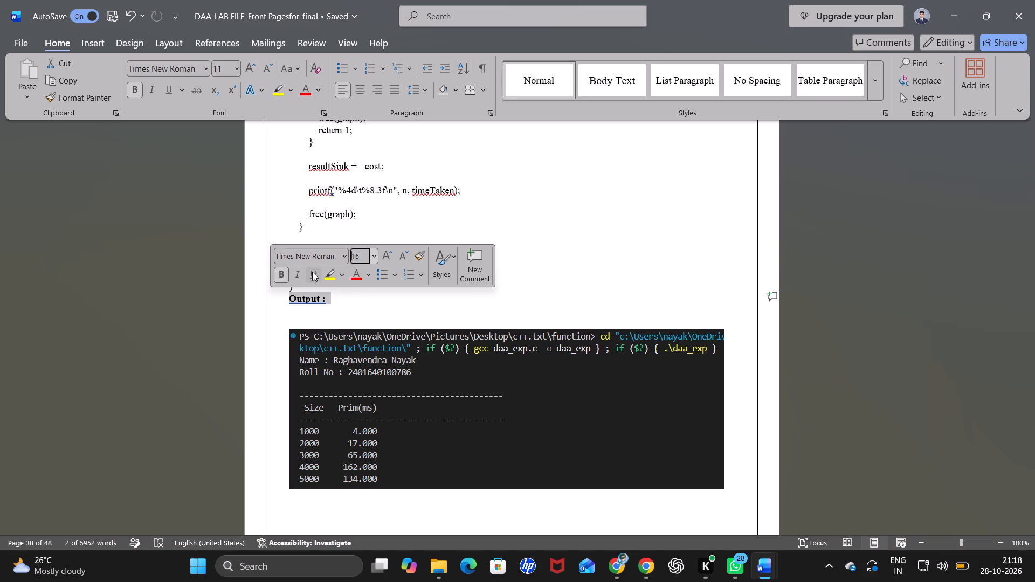
click(390, 301)
Check the Prim code pages for clean page breaks and output placement.
scroll(455, 267, up, 5)
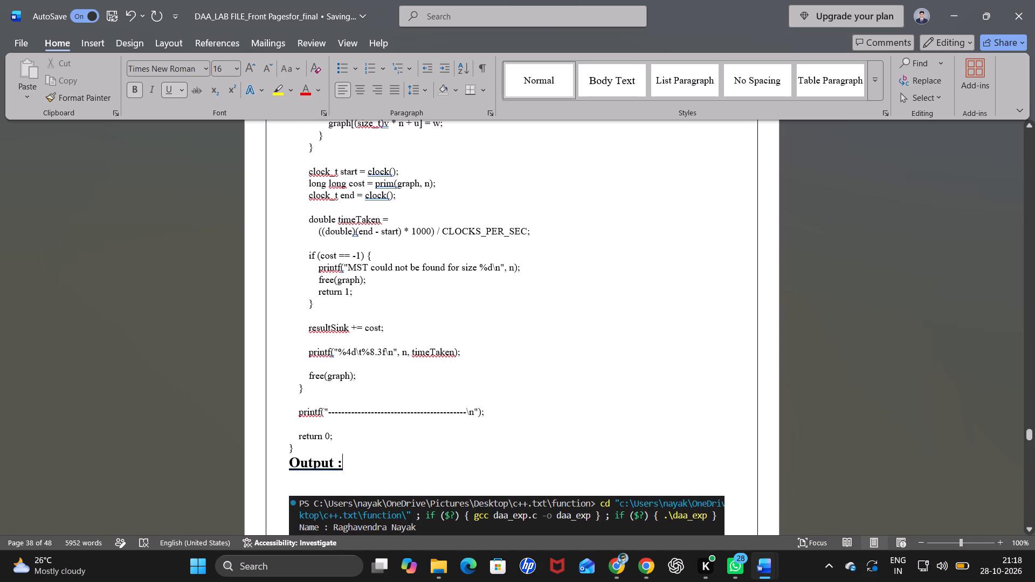
scroll(478, 310, down, 1)
scroll(478, 310, up, 3)
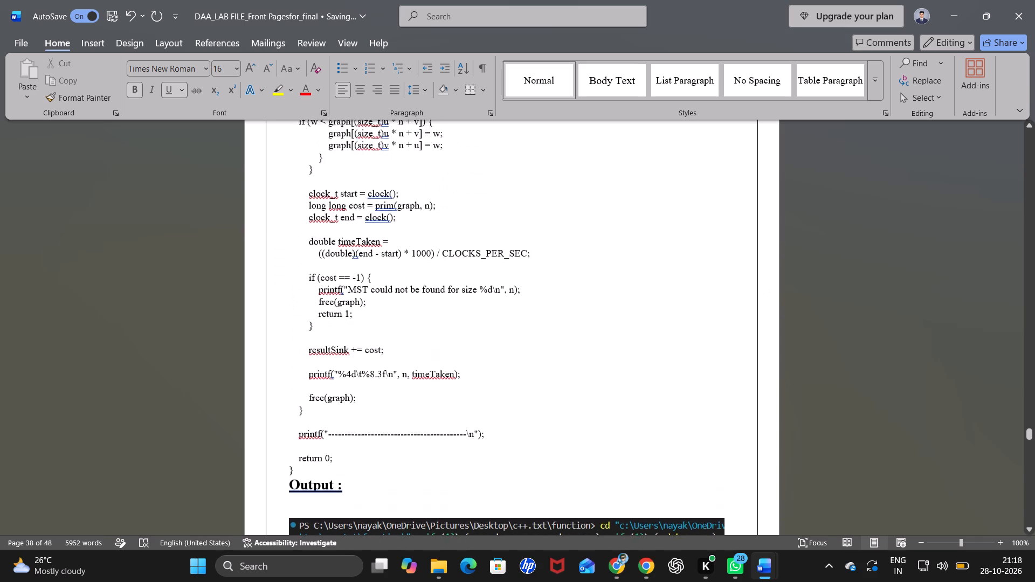
scroll(478, 310, up, 7)
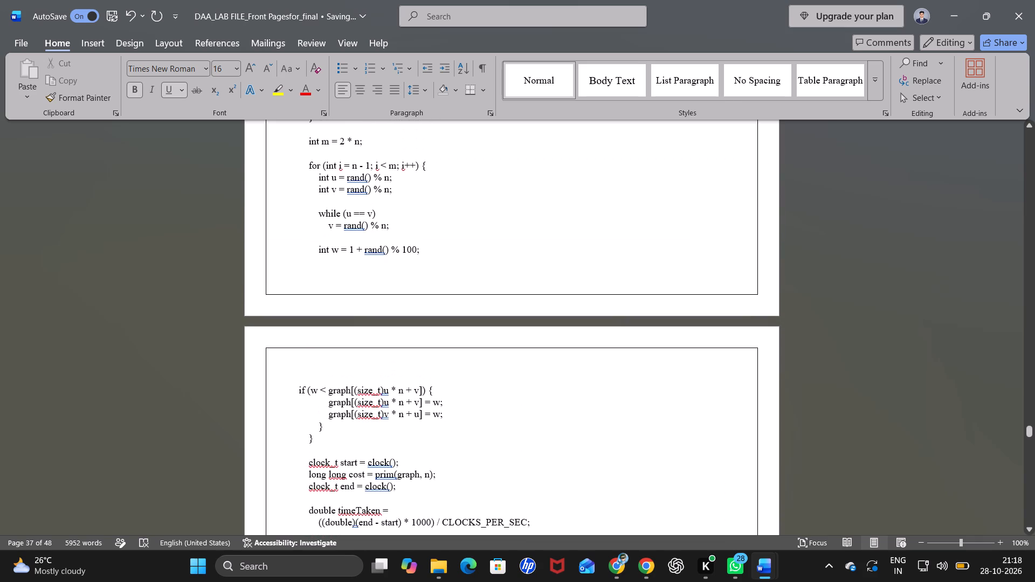
scroll(411, 310, down, 1)
scroll(411, 310, up, 6)
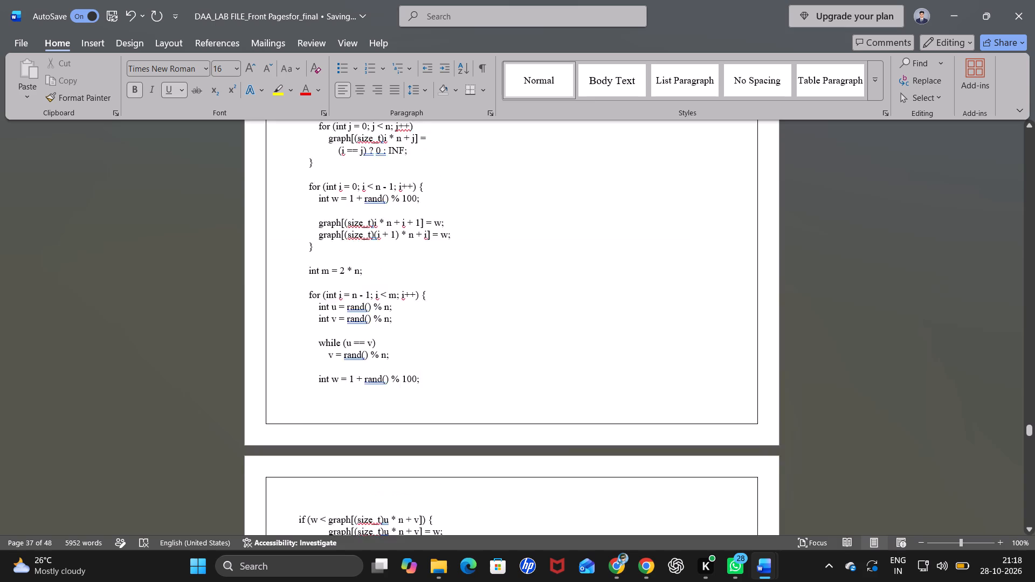
scroll(411, 310, up, 10)
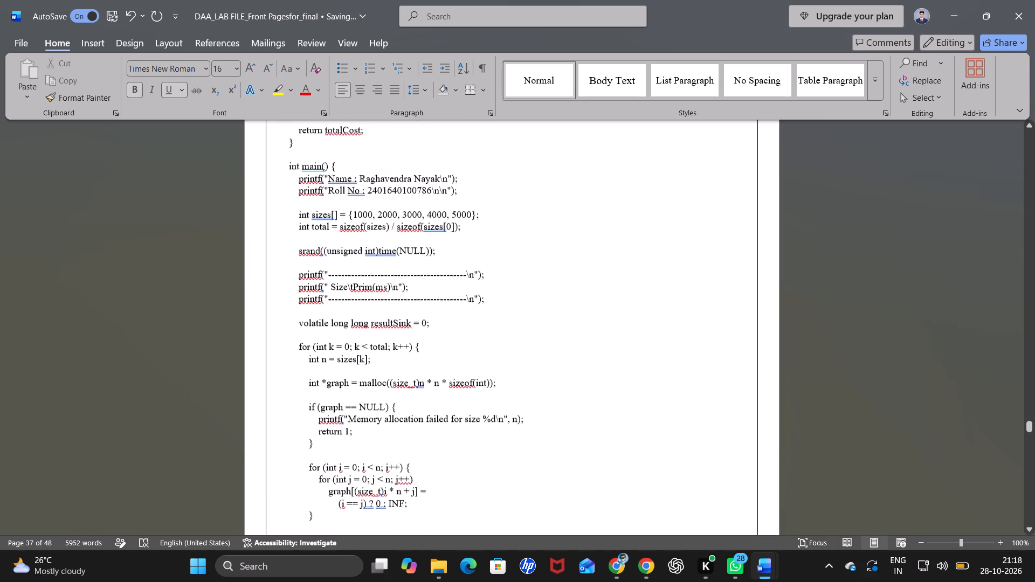
scroll(411, 310, up, 1)
scroll(411, 310, down, 1)
scroll(411, 310, up, 1)
scroll(411, 310, down, 1)
scroll(411, 310, up, 1)
scroll(411, 310, down, 1)
scroll(411, 310, up, 2)
scroll(411, 310, down, 1)
scroll(411, 310, up, 1)
scroll(411, 310, down, 1)
scroll(411, 310, up, 3)
scroll(411, 310, down, 1)
scroll(411, 310, up, 1)
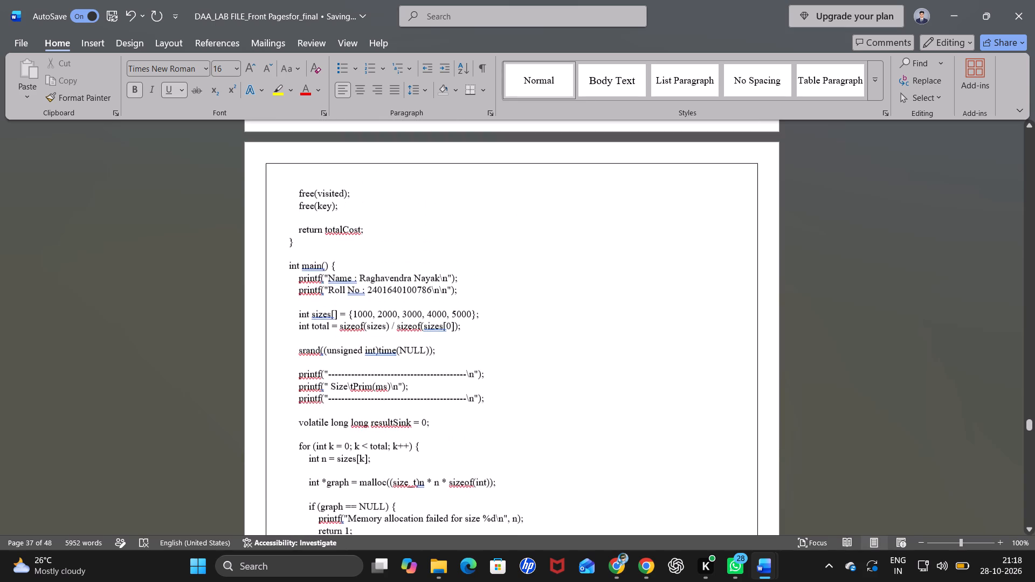
scroll(411, 310, up, 5)
scroll(411, 310, down, 1)
scroll(411, 310, up, 5)
scroll(411, 310, down, 1)
scroll(411, 310, up, 2)
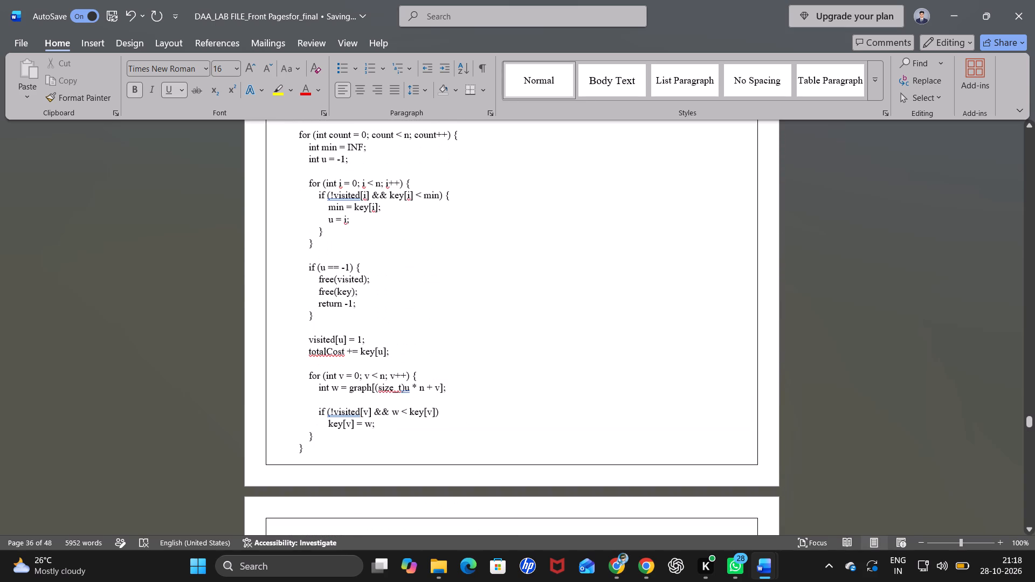
scroll(604, 316, up, 3)
Set the "Output :" heading above the Kruskal screenshot to size 16 and underline it.
click(1034, 422)
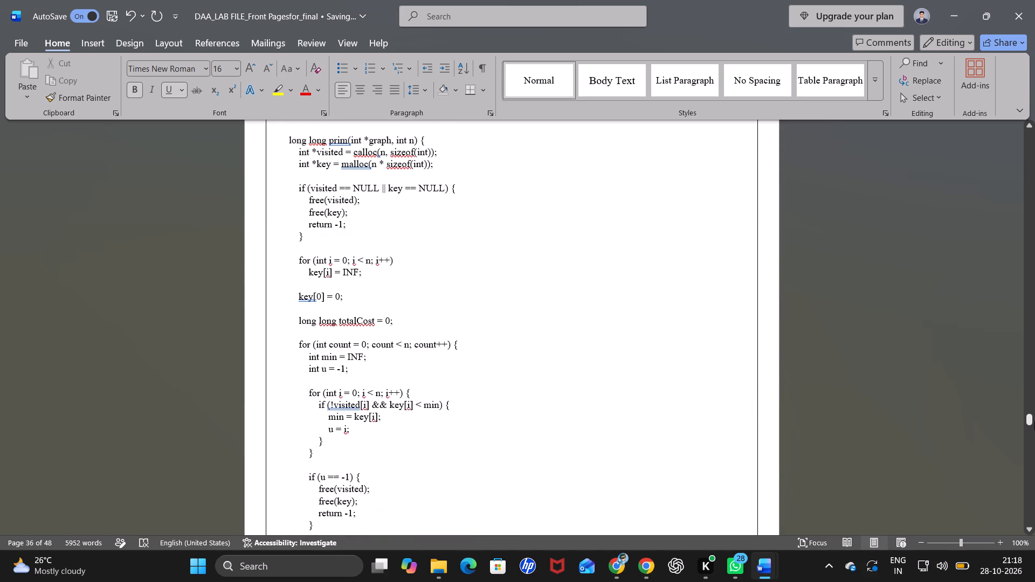
drag(1034, 417, 1034, 418)
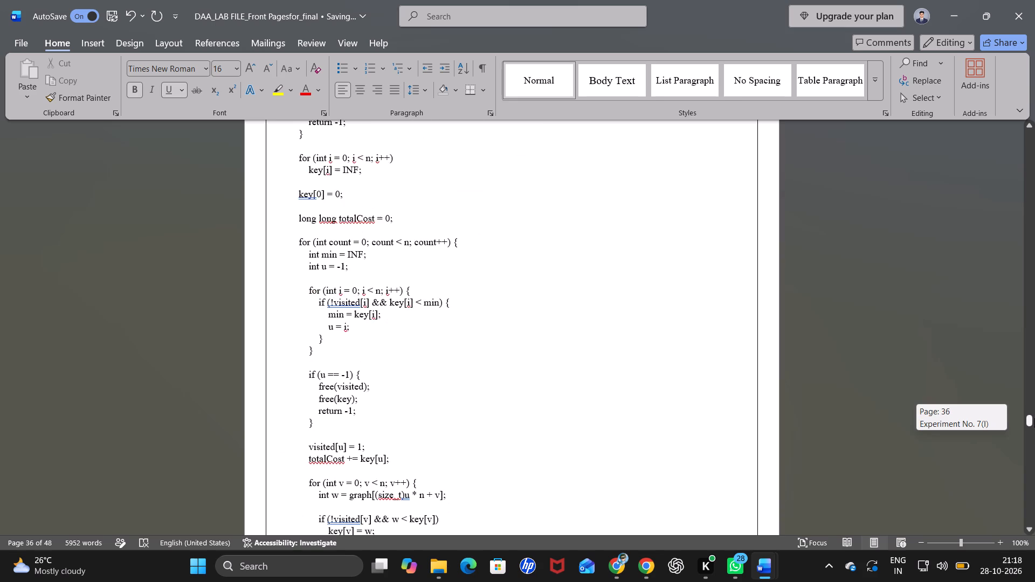
drag(1034, 418, 1033, 410)
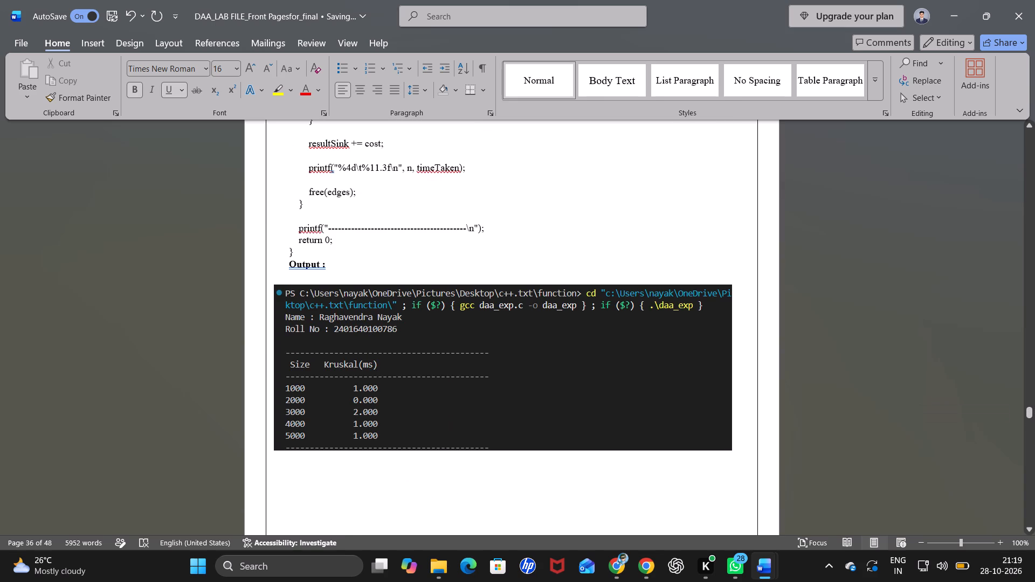
drag(329, 265, 294, 268)
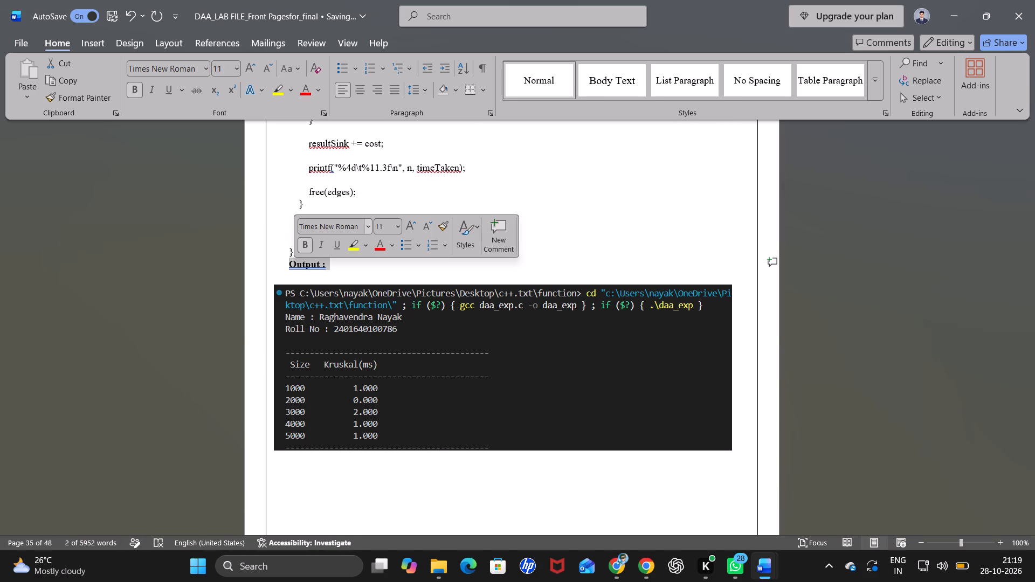
click(382, 223)
text(16)
click(331, 244)
Insert a blank line between the end of the Kruskal code and its "Output :" heading.
scroll(554, 238, up, 1)
scroll(554, 239, down, 1)
scroll(554, 239, up, 2)
scroll(555, 250, down, 1)
scroll(555, 252, up, 1)
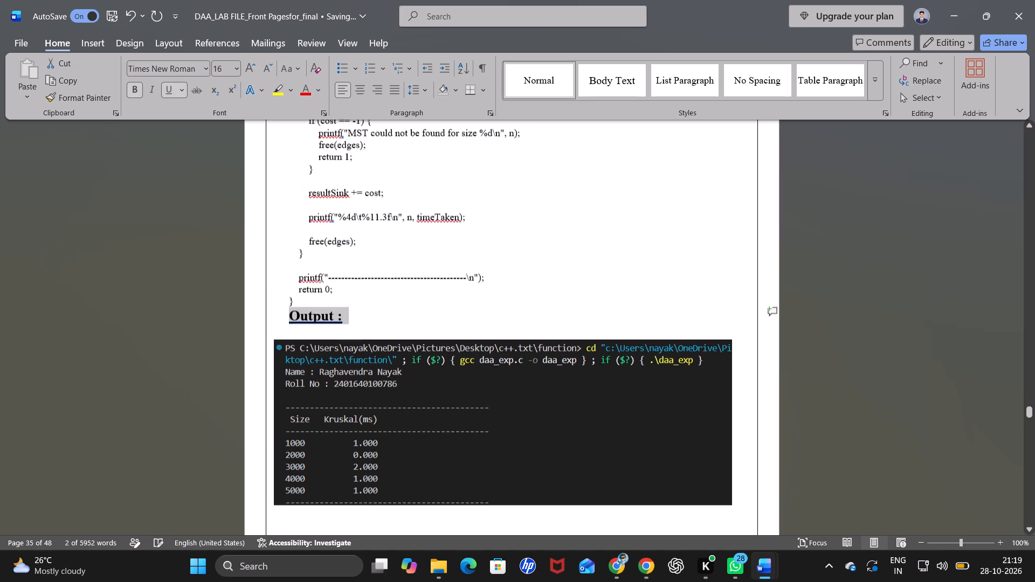
scroll(555, 252, up, 2)
click(303, 380)
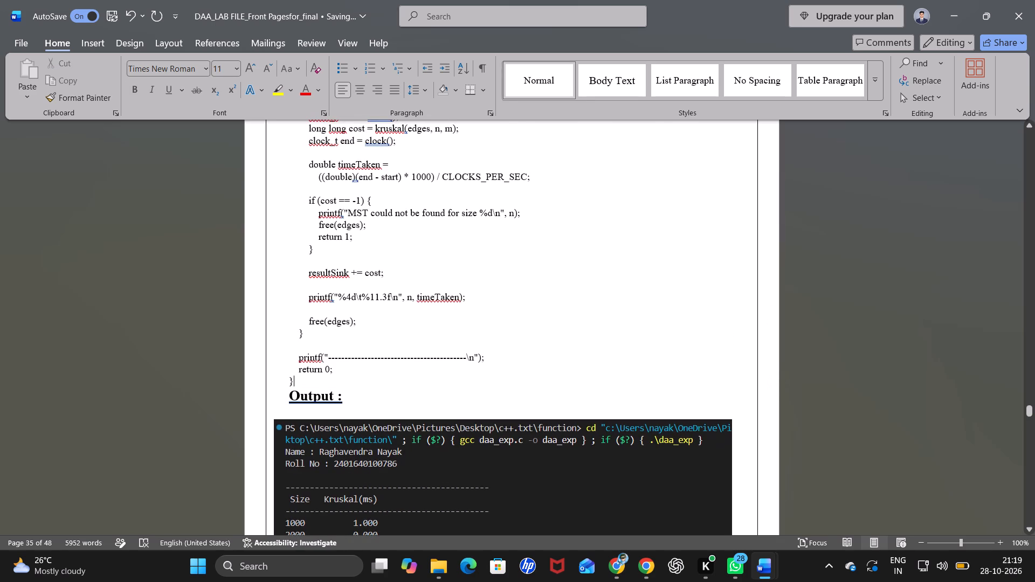
key(Return)
Check the Experiment No. 8(I) Kruskal pages for code page breaks, the "Code :" heading, the objective and the title layout.
scroll(412, 382, up, 11)
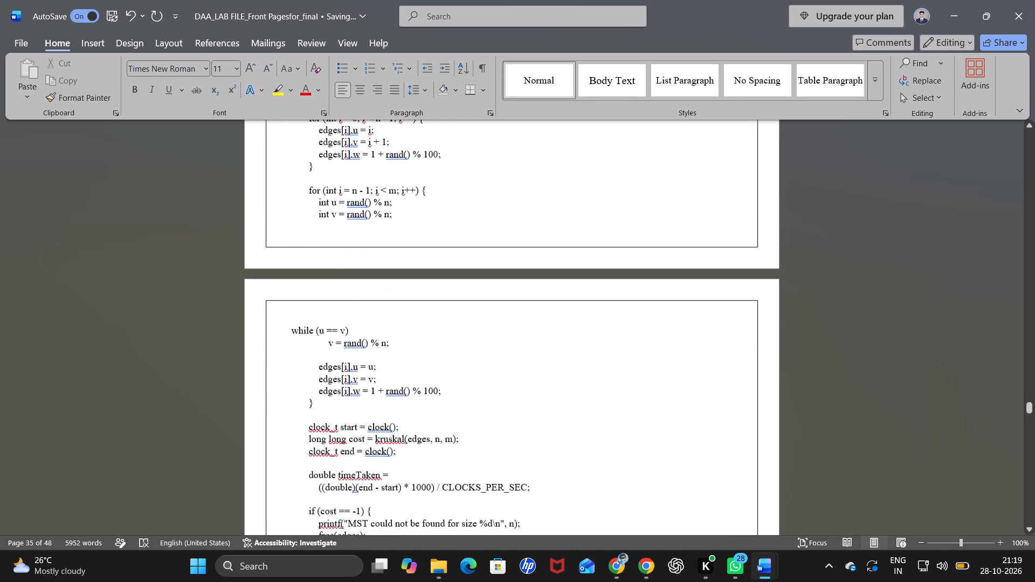
key(Up)
key(Up)
key(Up)
key(Up)
key(Up)
key(Up)
key(Up)
key(Up)
key(Up)
key(Up)
key(Up)
key(Up)
key(Up)
key(Up)
key(Up)
key(Up)
key(Up)
key(Up)
key(Up)
key(Up)
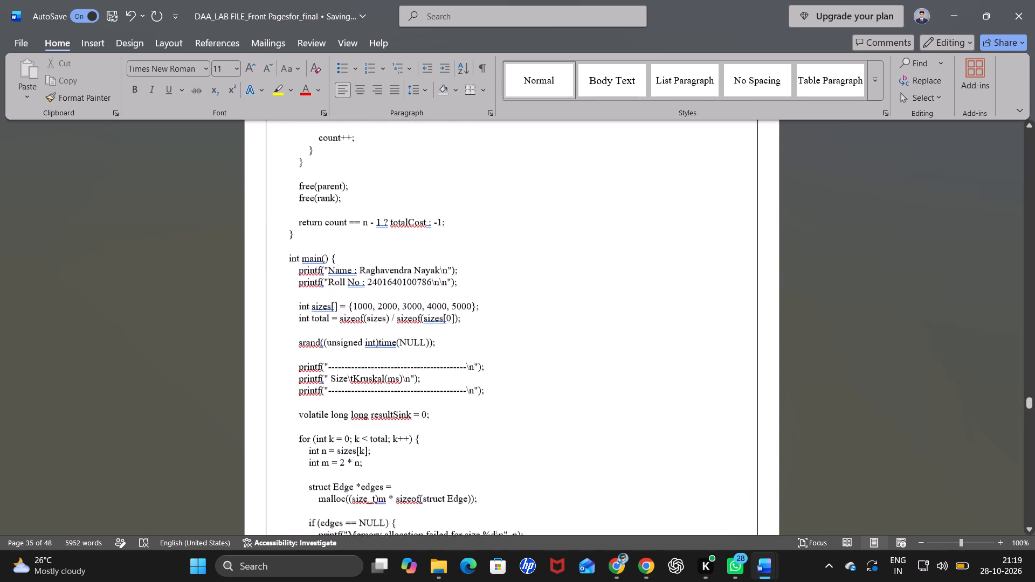
key(Up)
key(Up)
key(Up)
key(Up)
key(Up)
key(Up)
key(Up)
key(Up)
key(Up)
key(Up)
key(Up)
key(Up)
key(Up)
key(Up)
key(Up)
key(Up)
key(Up)
key(Up)
key(Up)
key(Up)
key(Up)
key(Up)
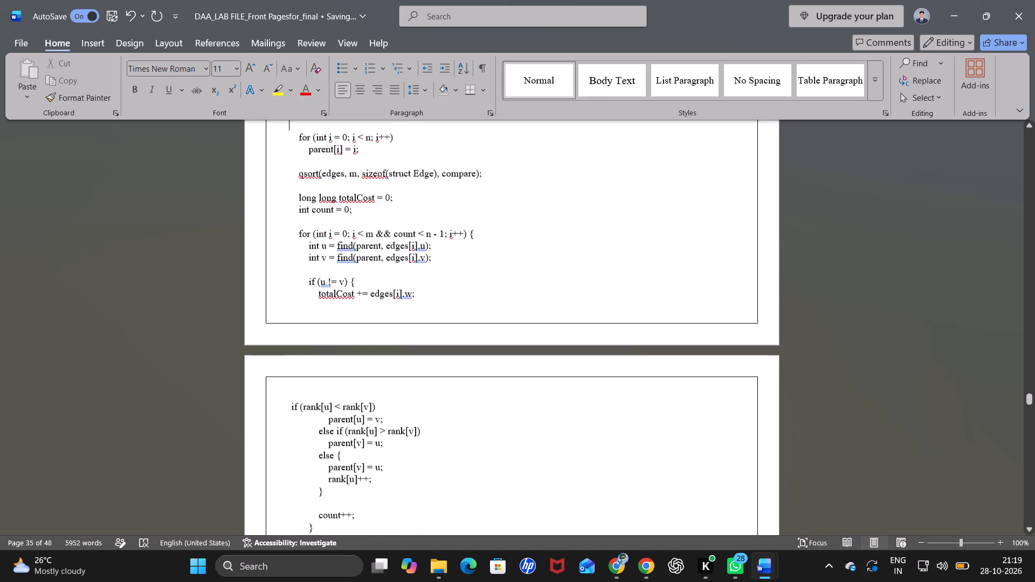
key(Up)
key(Up)
key(Up)
key(Up)
key(Up)
key(Up)
key(Up)
key(Up)
key(Up)
key(Up)
key(Up)
key(Up)
key(Up)
key(Up)
key(Up)
key(Up)
key(Up)
key(Up)
key(Up)
key(Up)
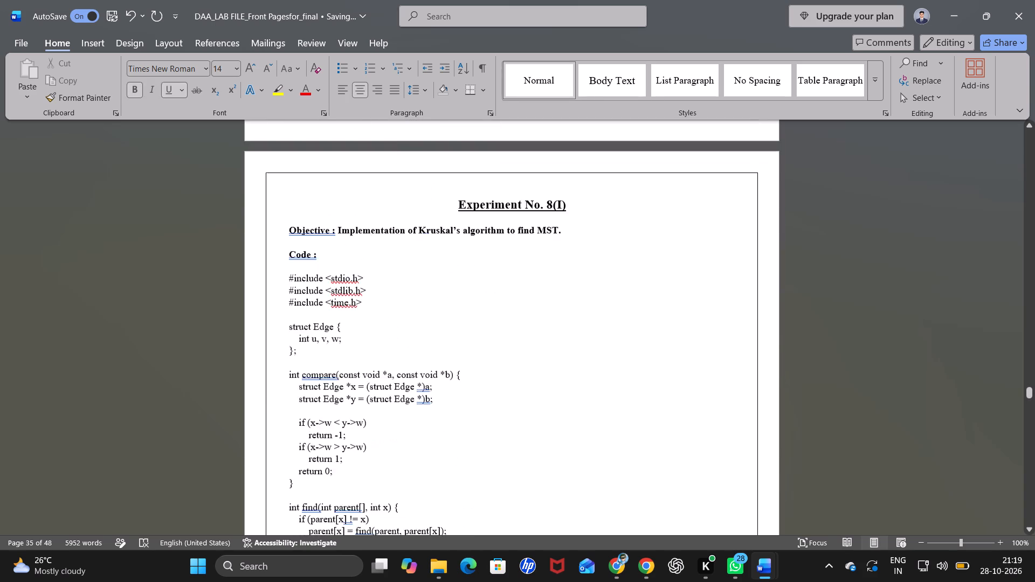
key(Up)
key(Up)
key(Up)
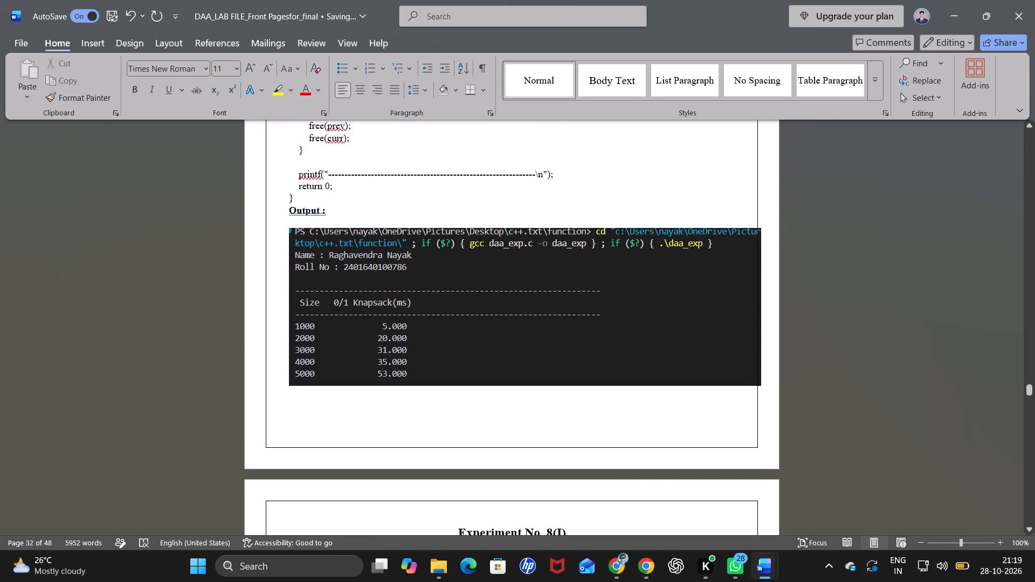
Underline the "Output :" heading above the 0/1 Knapsack screenshot and set it to size 16.
click(330, 215)
click(325, 208)
drag(325, 208, 322, 209)
drag(322, 209, 292, 213)
click(339, 185)
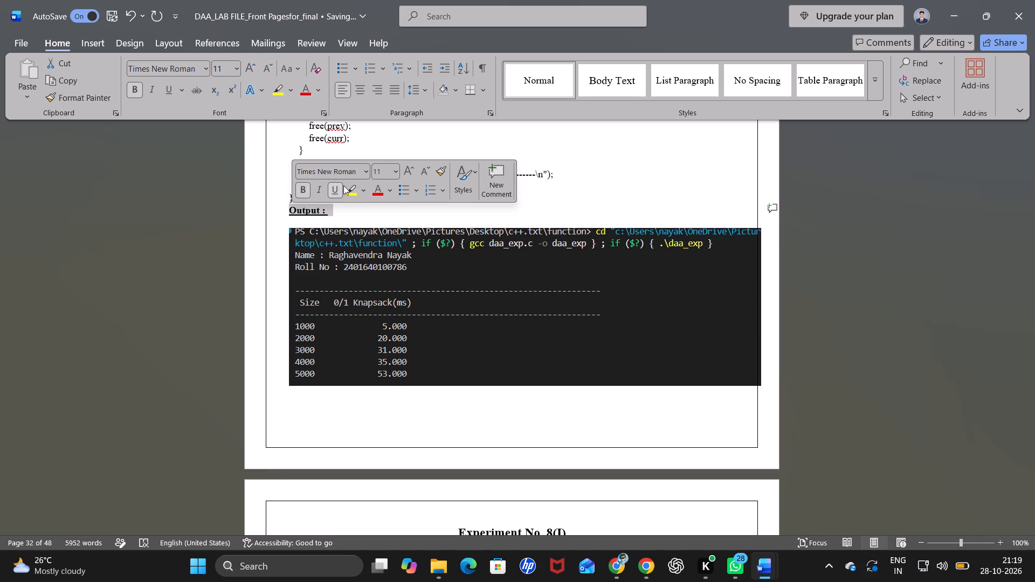
click(379, 169)
text(16)
click(378, 221)
scroll(350, 192, up, 6)
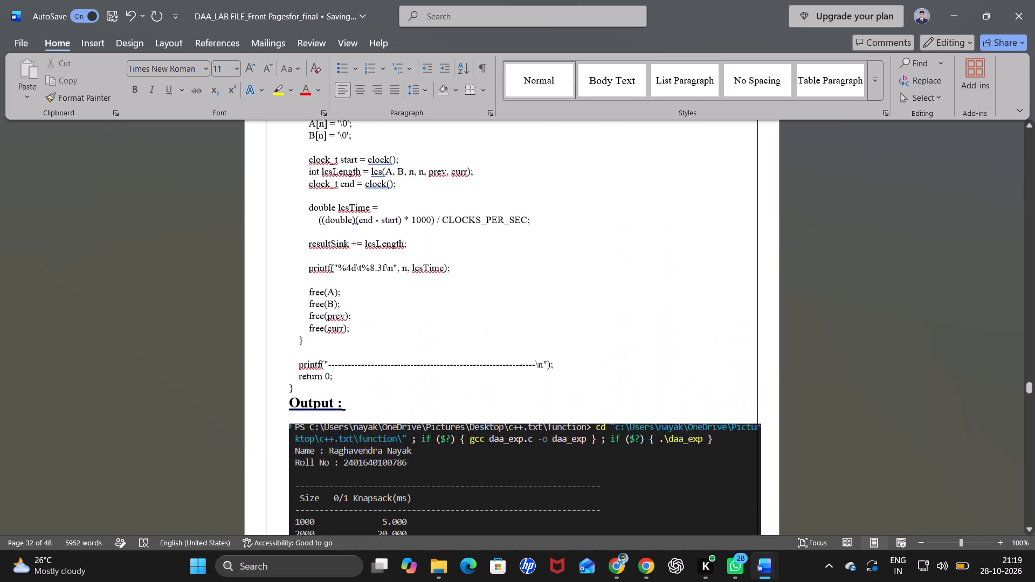
Underline the "Code :" heading of Experiment No. 7(II) on LCS.
scroll(350, 202, up, 6)
scroll(352, 209, down, 1)
scroll(352, 209, up, 15)
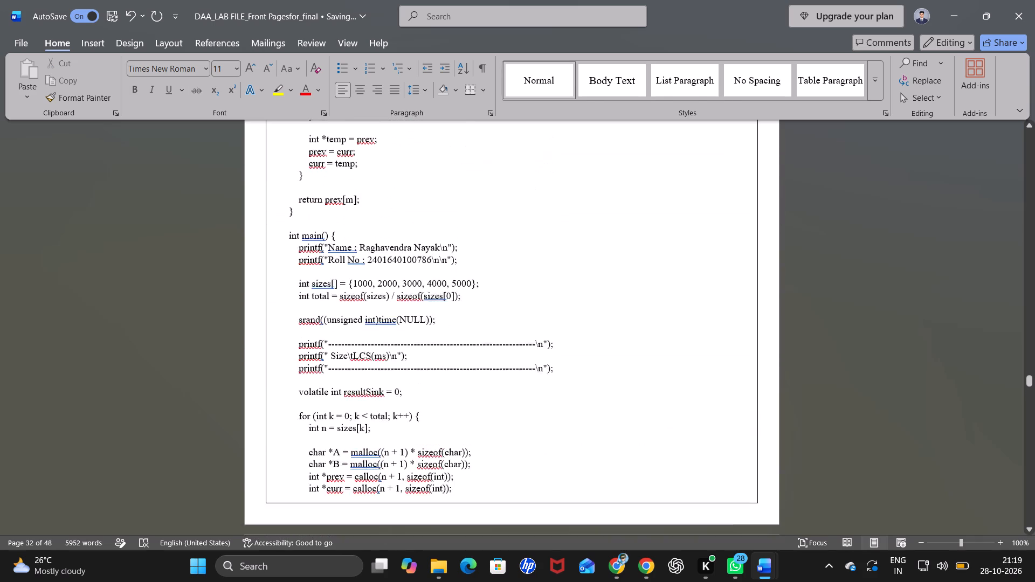
scroll(352, 209, up, 4)
scroll(352, 209, down, 1)
scroll(352, 209, up, 3)
scroll(327, 220, down, 1)
scroll(327, 220, up, 8)
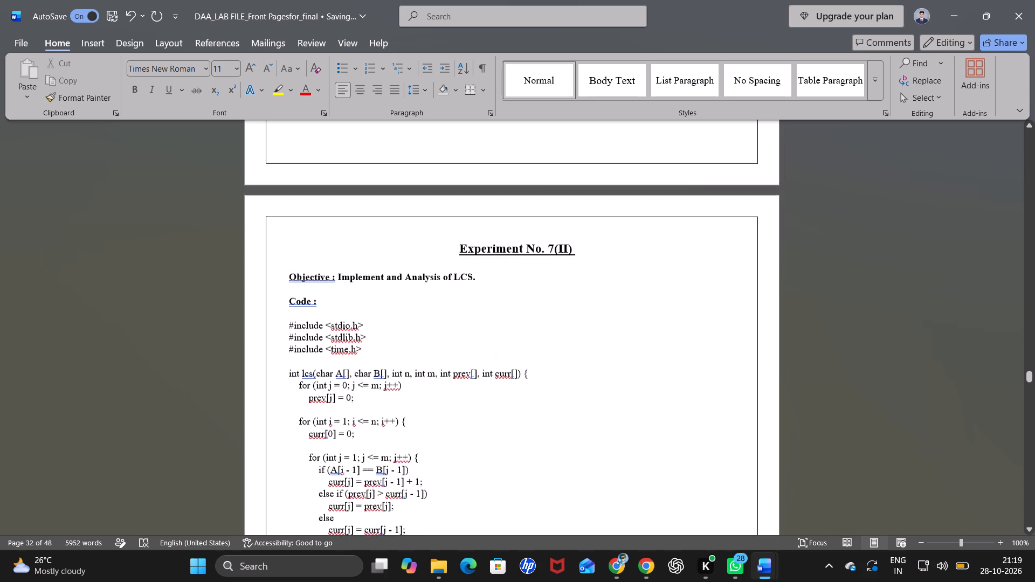
scroll(327, 221, up, 1)
drag(319, 345, 293, 345)
click(341, 323)
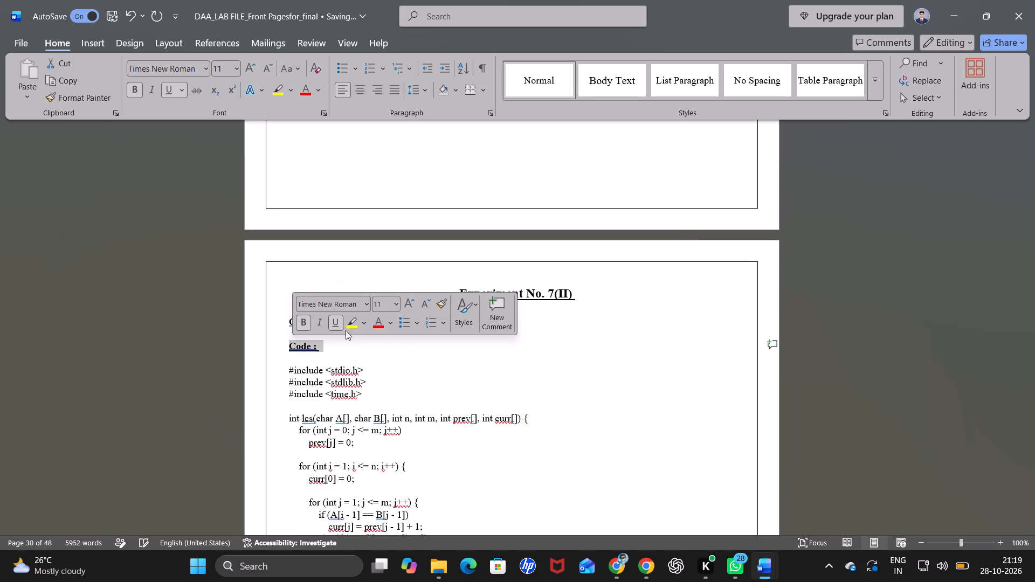
click(346, 337)
double_click(330, 324)
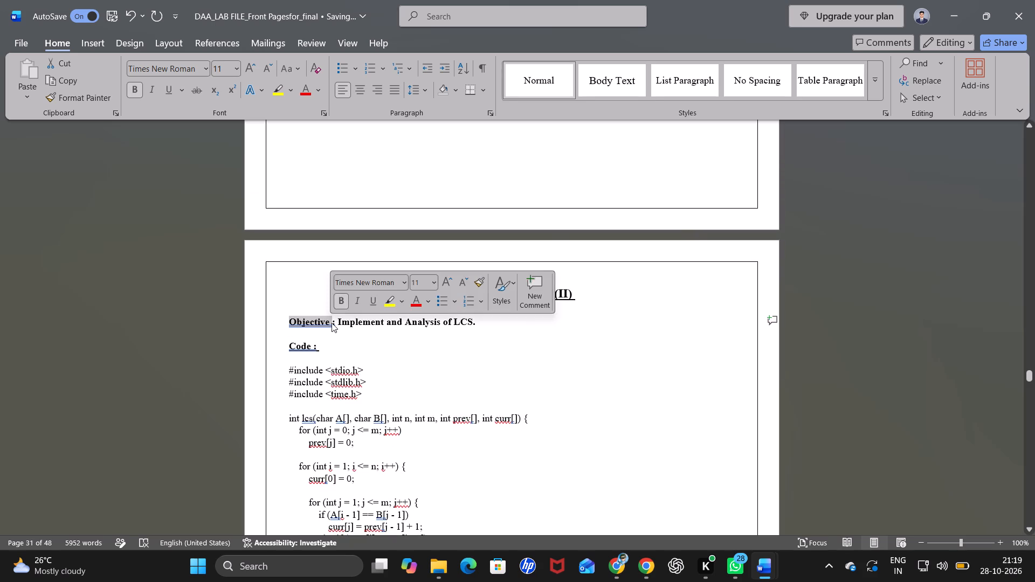
click(332, 322)
Underline the "Output :" heading above the 0/1 Knapsack screenshot that ends Experiment No. 7(I) and set it to size 16.
scroll(392, 347, up, 12)
scroll(389, 350, down, 1)
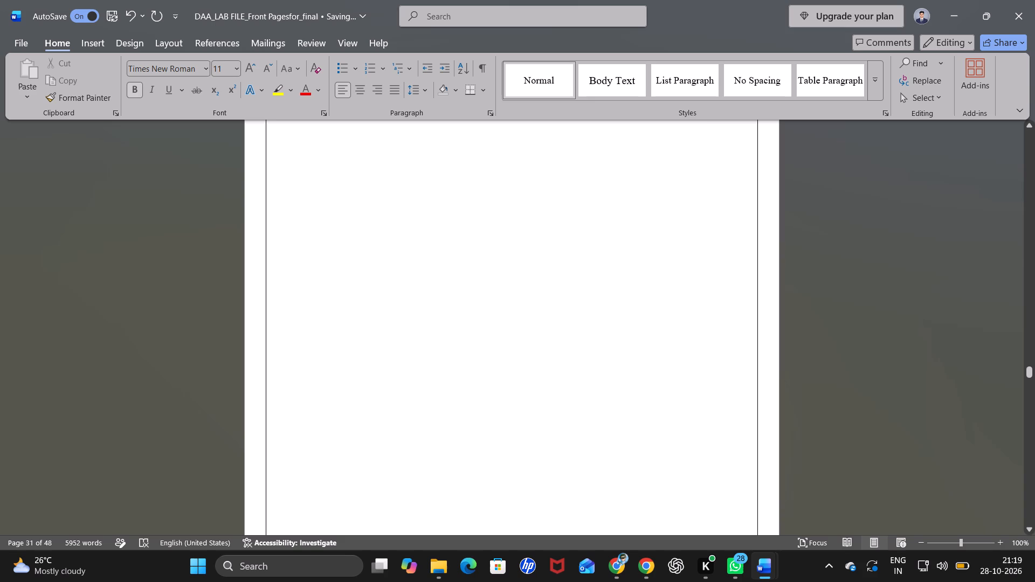
scroll(389, 350, up, 1)
scroll(389, 350, down, 1)
scroll(389, 350, up, 4)
scroll(389, 350, down, 1)
scroll(389, 350, up, 7)
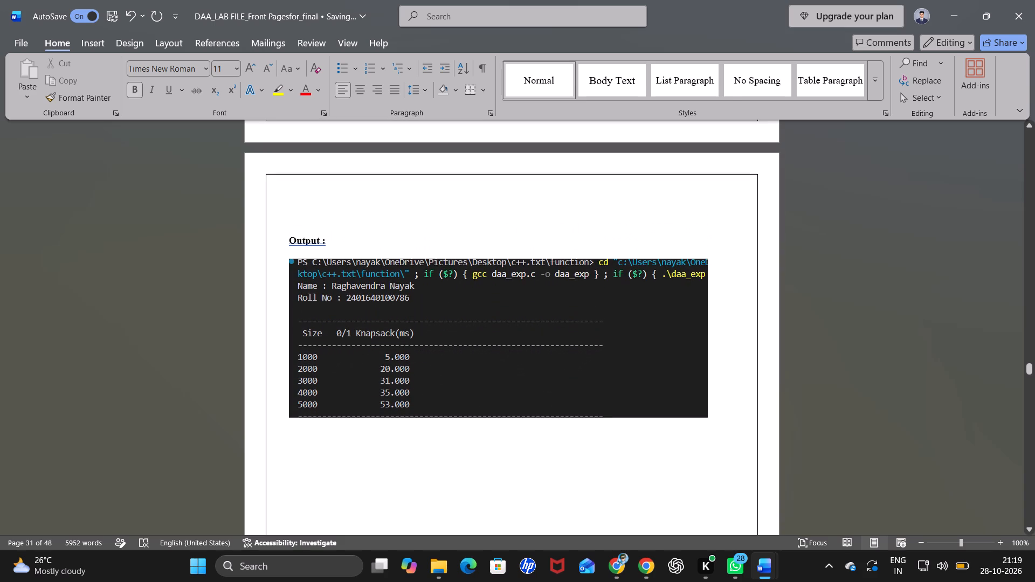
drag(326, 240, 297, 237)
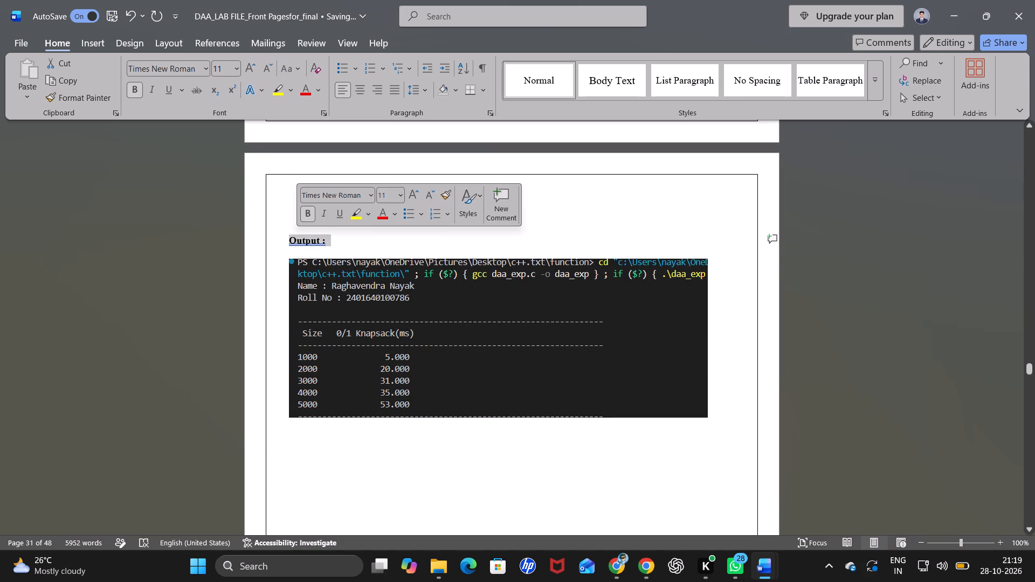
click(336, 211)
click(387, 190)
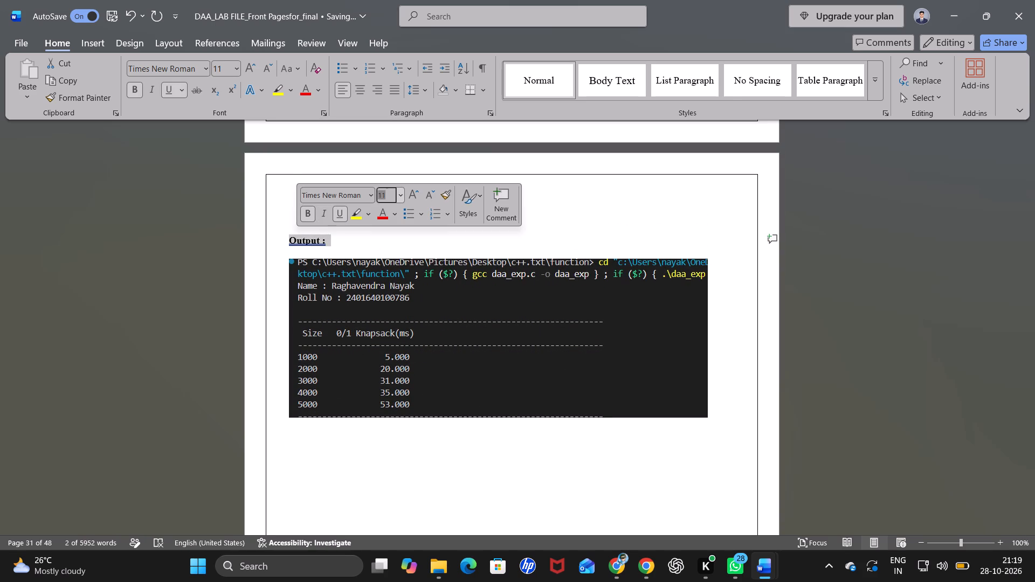
text(16)
click(383, 245)
Check the Experiment No. 7(I) 0/1 Knapsack pages for code page breaks, the "Code :" heading, the objective and the title layout.
scroll(383, 244, up, 3)
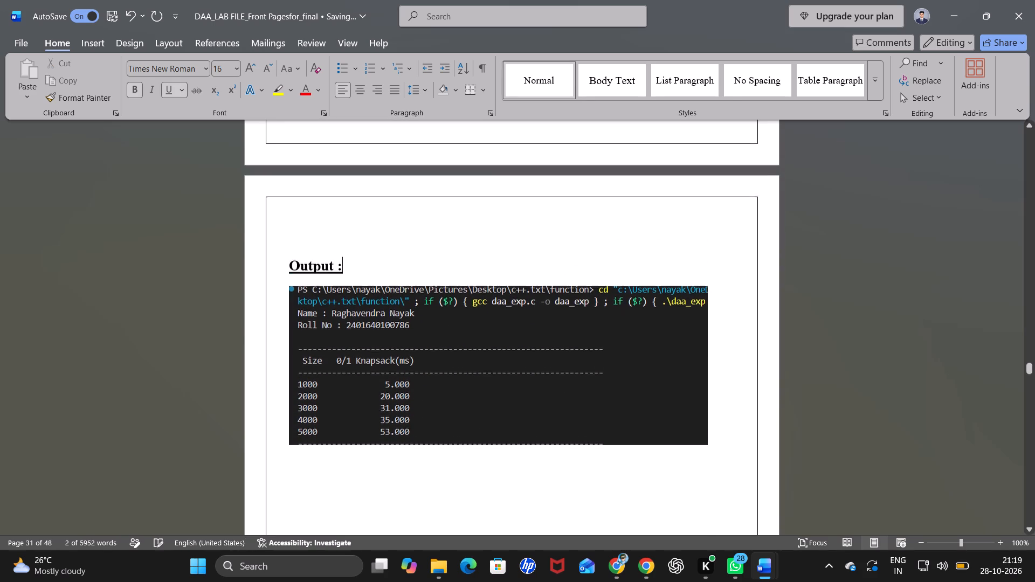
scroll(376, 244, up, 7)
scroll(365, 247, down, 1)
scroll(365, 247, up, 1)
scroll(365, 247, down, 1)
scroll(365, 247, up, 9)
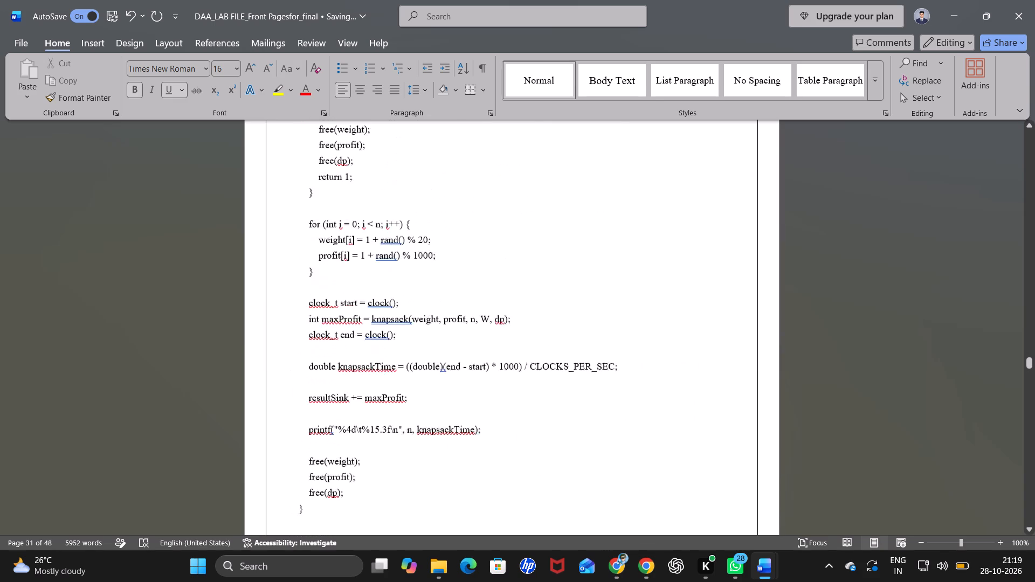
scroll(365, 247, up, 2)
key(Up)
key(Up)
key(Up)
key(Up)
key(Up)
key(Up)
key(Up)
key(Up)
key(Up)
key(Up)
key(Up)
key(Up)
key(Up)
key(Up)
key(Up)
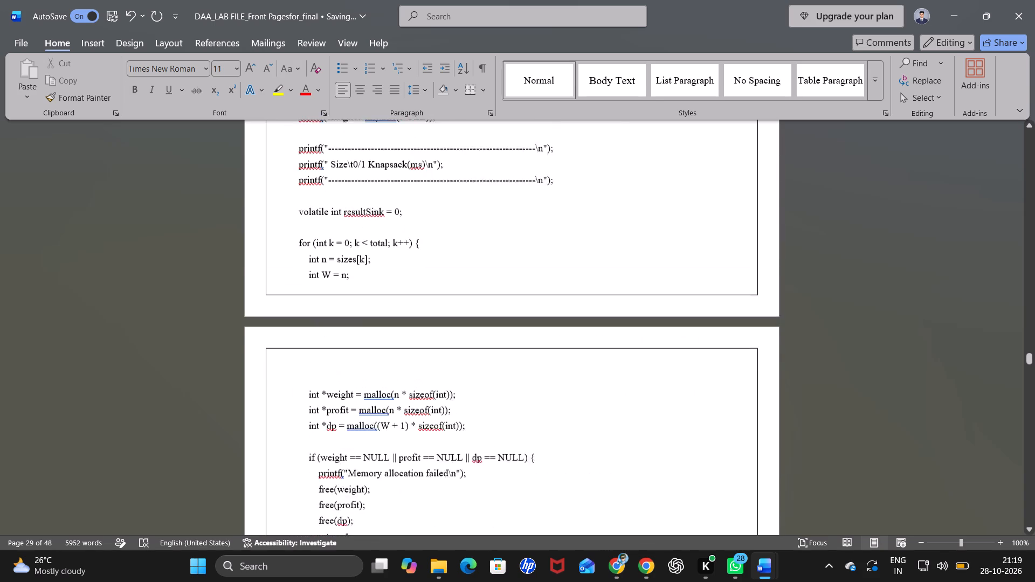
key(Up)
key(Up)
key(Up)
key(Up)
key(Up)
key(Up)
key(Up)
key(Up)
key(Up)
key(Up)
key(Up)
key(Up)
key(Up)
key(Up)
key(Up)
key(Up)
key(Up)
key(Up)
key(Up)
key(Up)
key(Up)
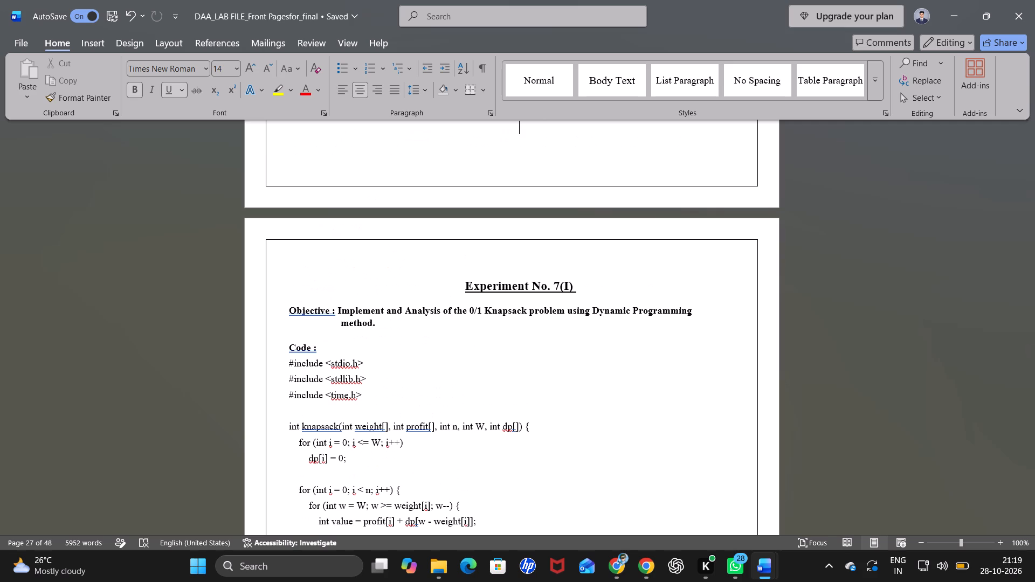
Check the Experiment No. 6(II) Fractional Knapsack pages for the output screenshot, code page breaks, "Code :" heading, objective and title layout.
scroll(364, 246, up, 3)
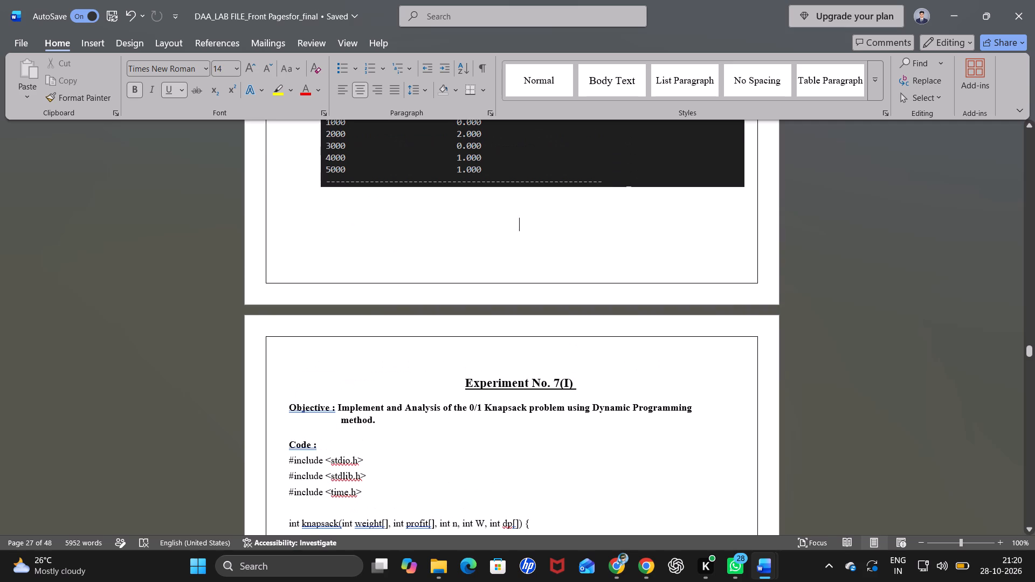
scroll(396, 360, up, 4)
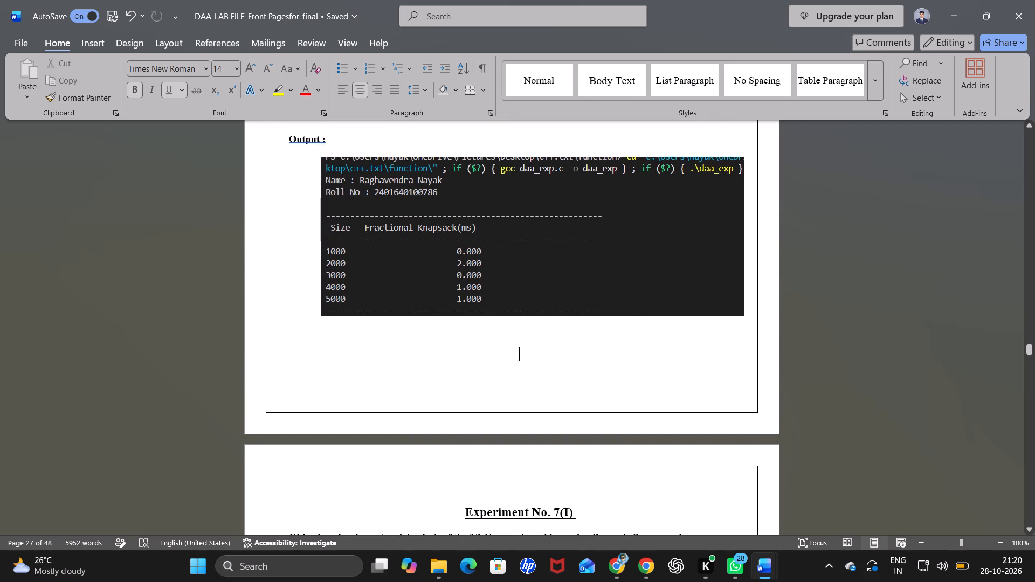
scroll(397, 359, down, 1)
scroll(397, 359, up, 5)
scroll(397, 359, down, 1)
scroll(397, 359, up, 6)
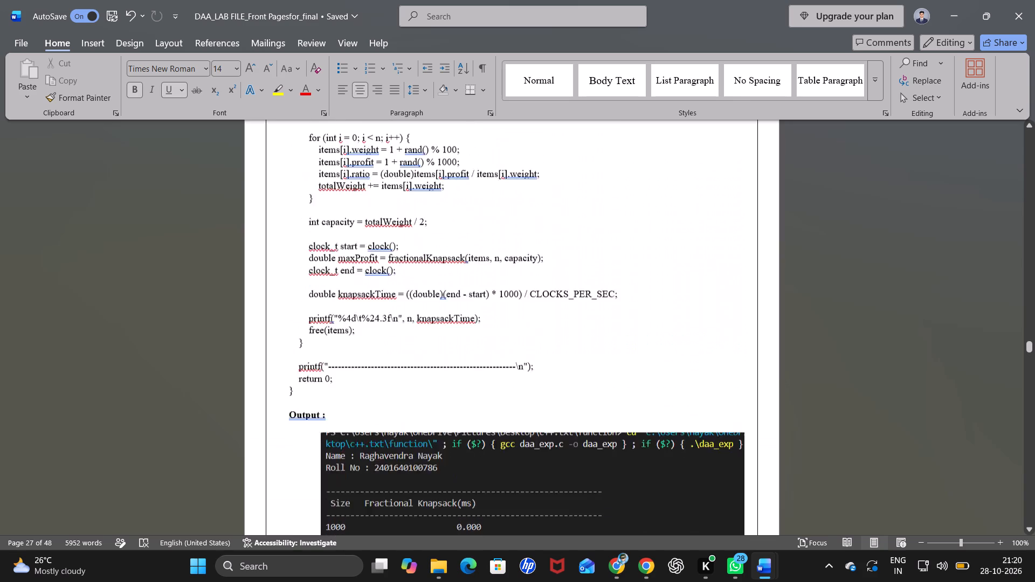
scroll(397, 359, up, 5)
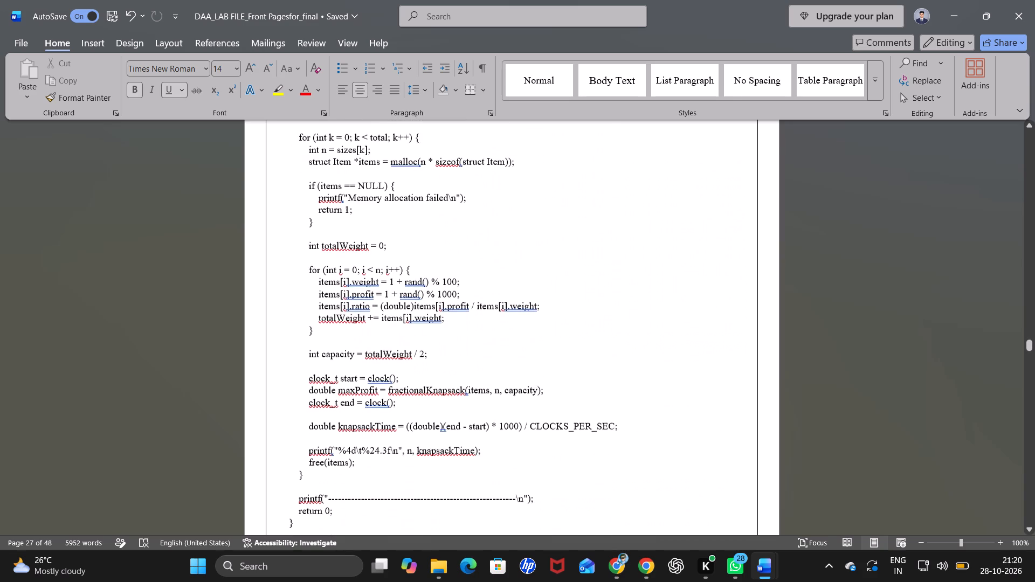
scroll(397, 359, up, 6)
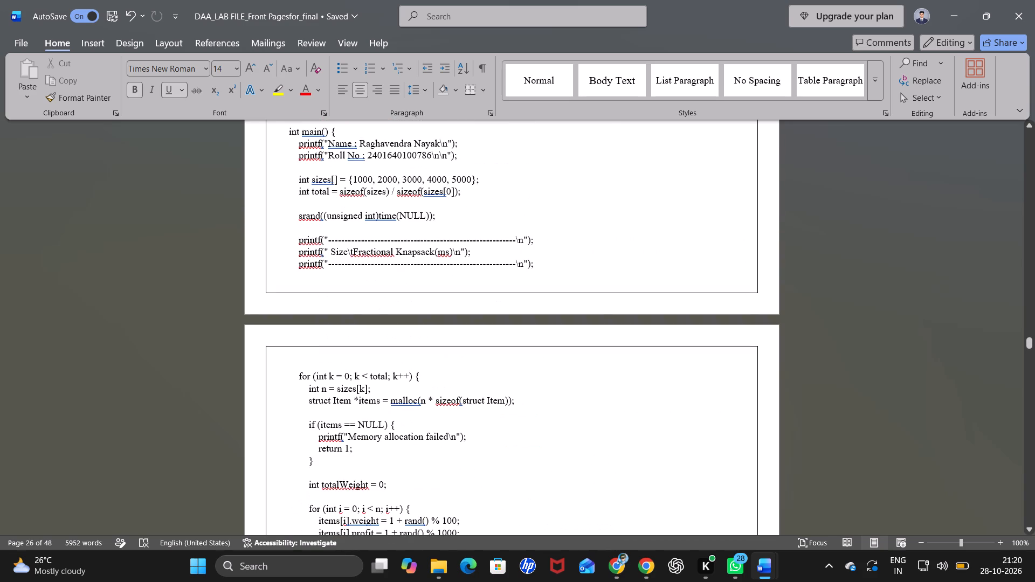
scroll(386, 362, up, 20)
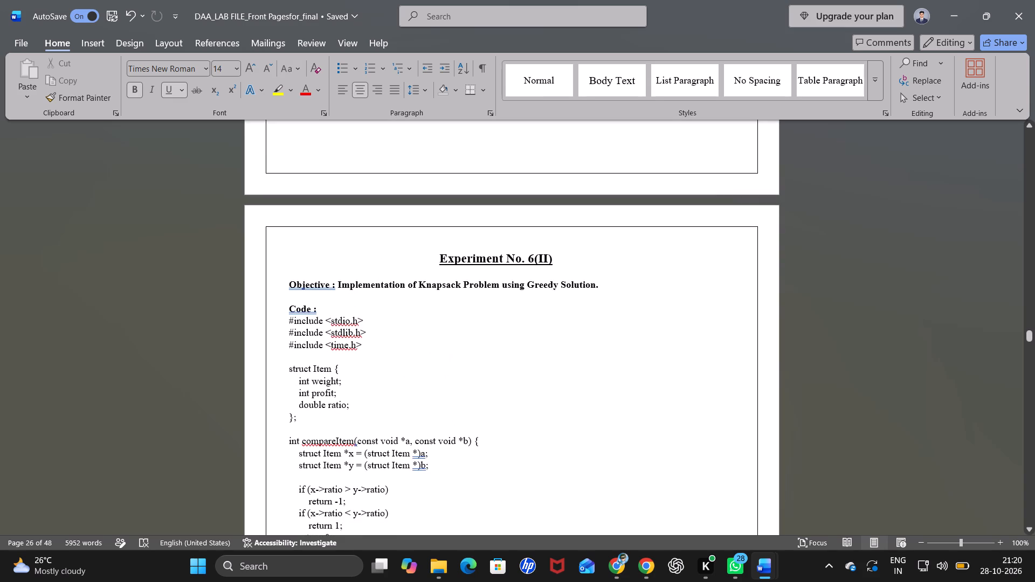
Underline the "Output :" heading above the Fractional Knapsack screenshot and set it to size 16.
scroll(327, 312, down, 7)
scroll(402, 447, down, 6)
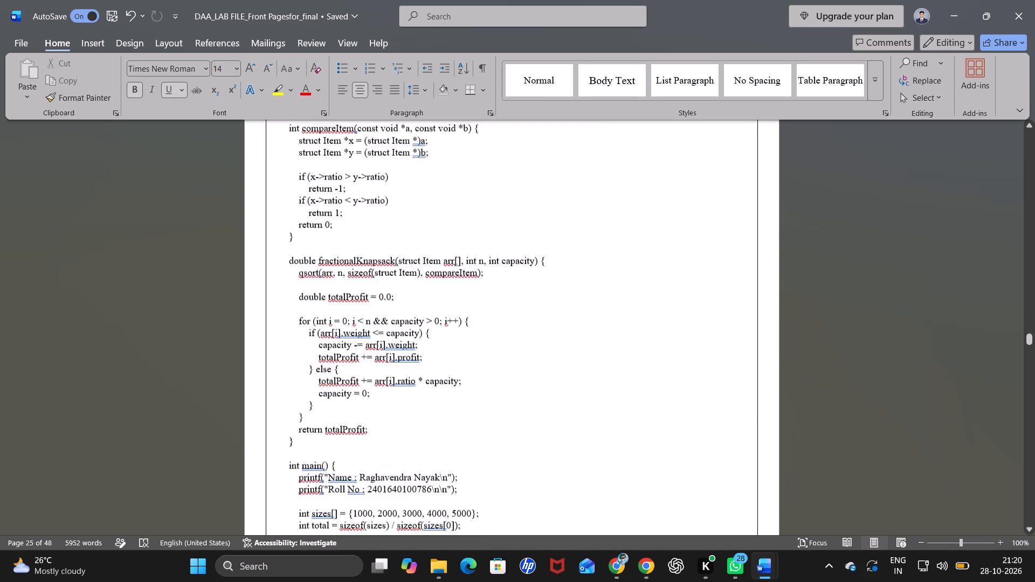
scroll(408, 448, down, 9)
scroll(398, 461, up, 1)
scroll(398, 461, down, 2)
scroll(398, 461, up, 1)
scroll(398, 461, down, 5)
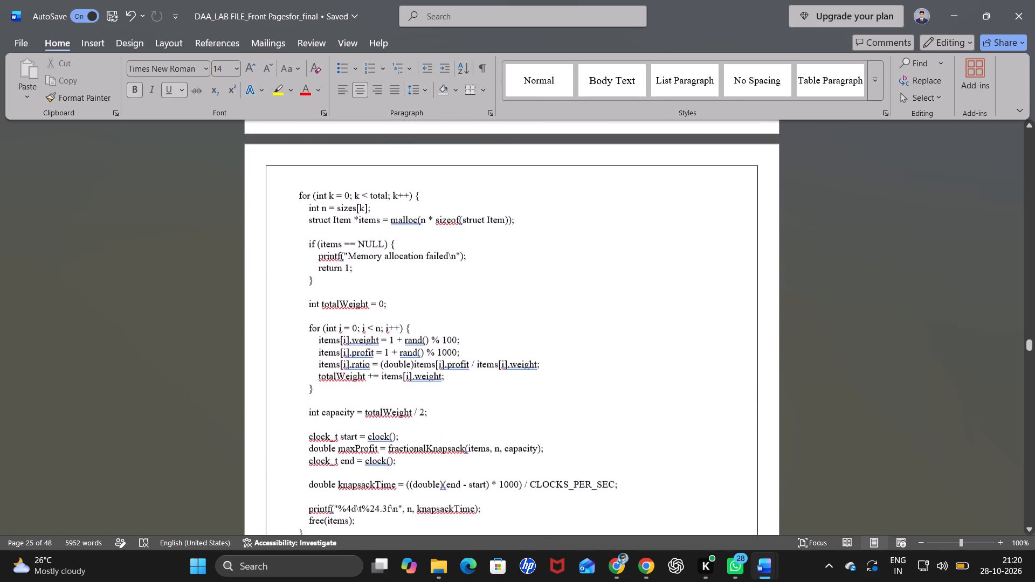
scroll(396, 460, down, 8)
drag(328, 303, 322, 303)
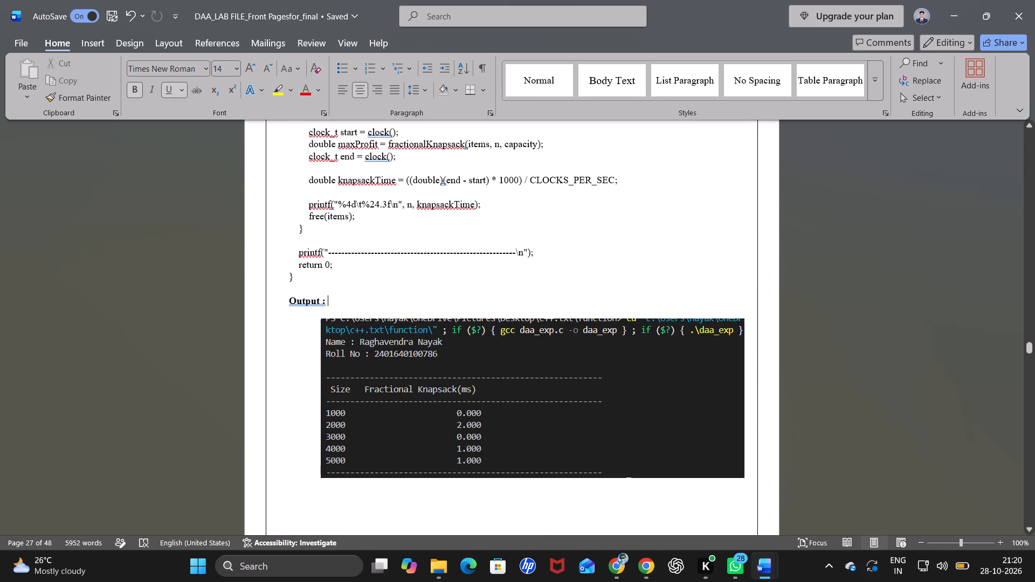
drag(322, 303, 288, 297)
click(329, 272)
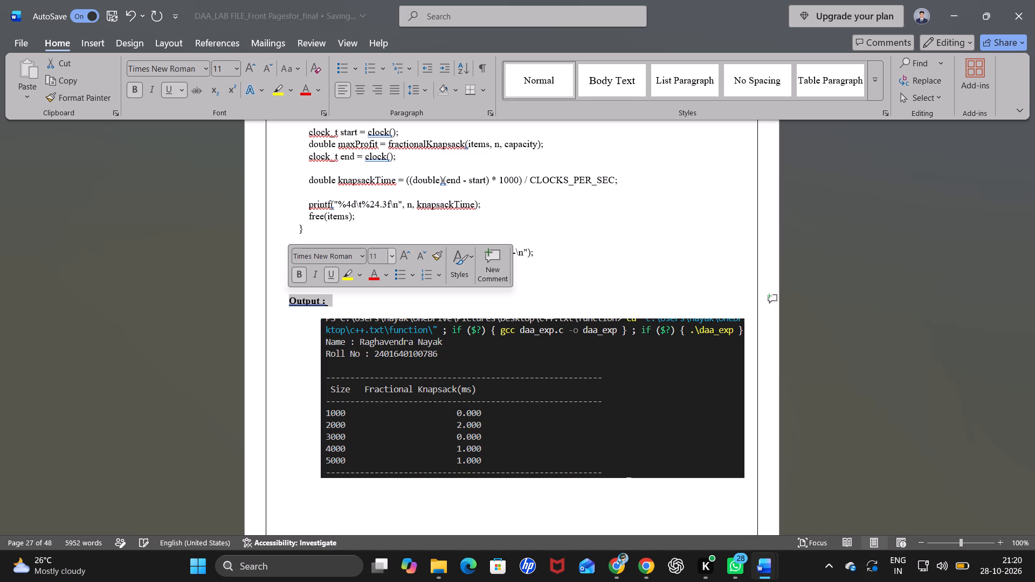
click(376, 252)
text(16)
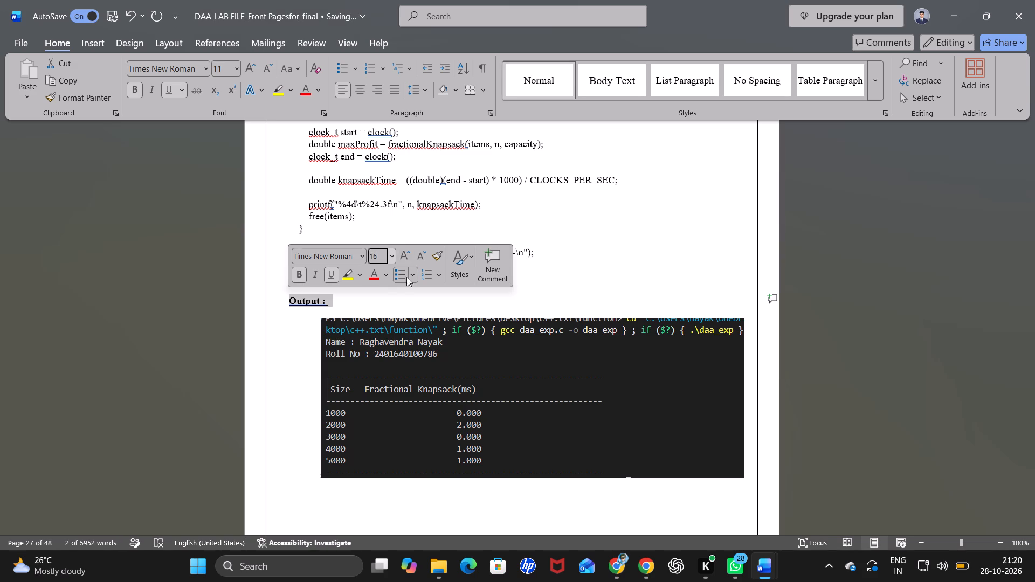
click(386, 296)
Review the Experiment No. 6(II) pages from the Fractional Knapsack output back to the title for page breaks and heading layout.
scroll(461, 278, up, 6)
scroll(462, 278, down, 1)
scroll(462, 278, up, 5)
scroll(462, 278, down, 1)
scroll(462, 278, up, 10)
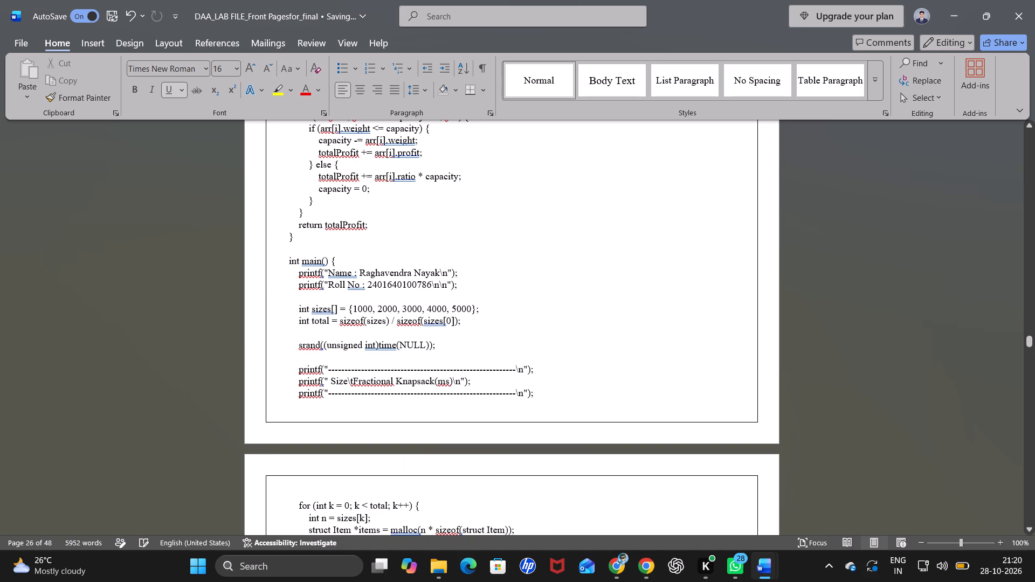
scroll(464, 333, up, 3)
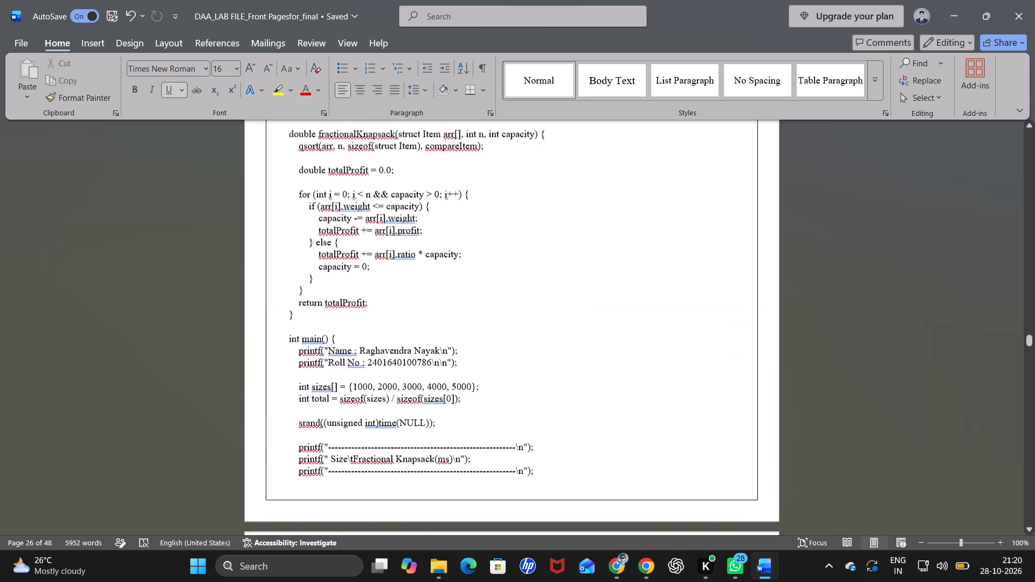
scroll(464, 333, up, 16)
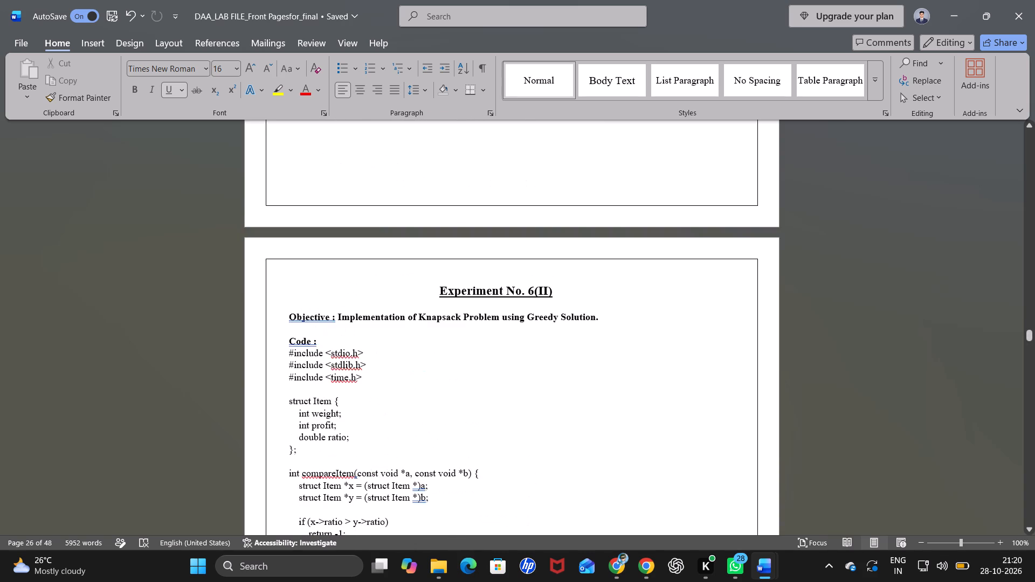
Set the "Output :" heading above the Activity Selection screenshot to size 16 and underline it.
scroll(464, 333, up, 9)
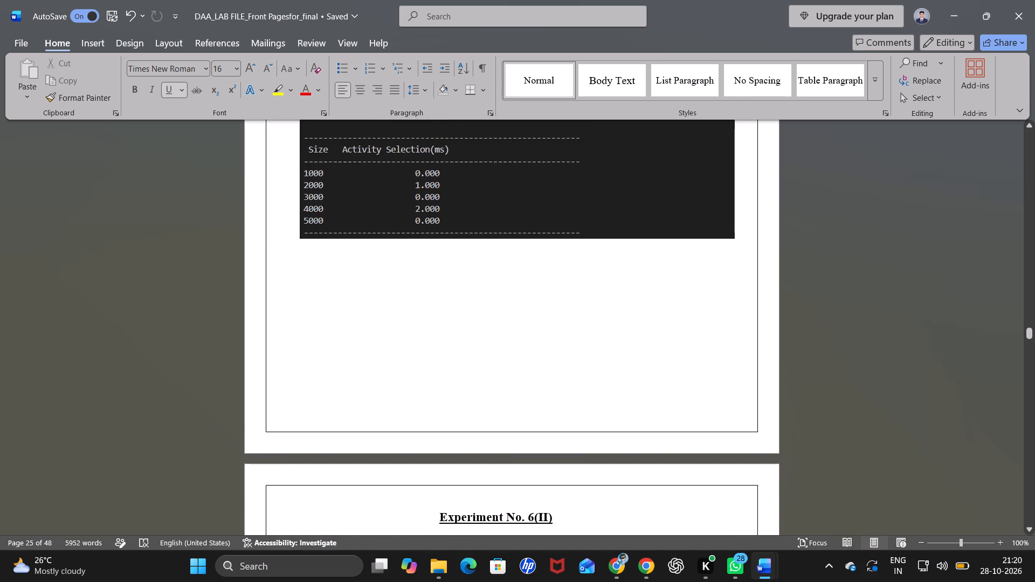
scroll(464, 332, up, 2)
scroll(464, 332, down, 1)
scroll(464, 332, up, 1)
drag(328, 244, 291, 243)
click(377, 205)
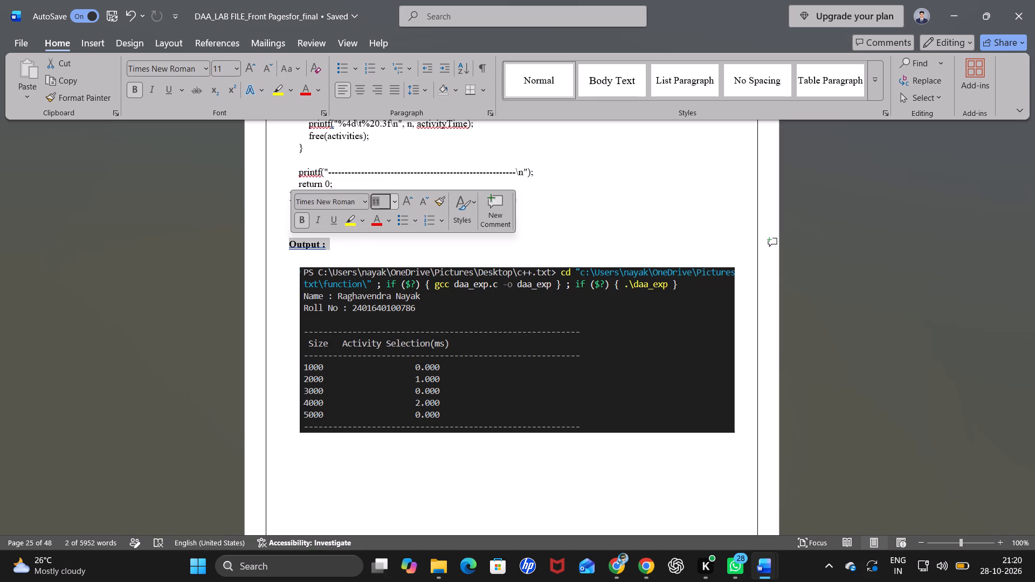
text(16)
click(331, 219)
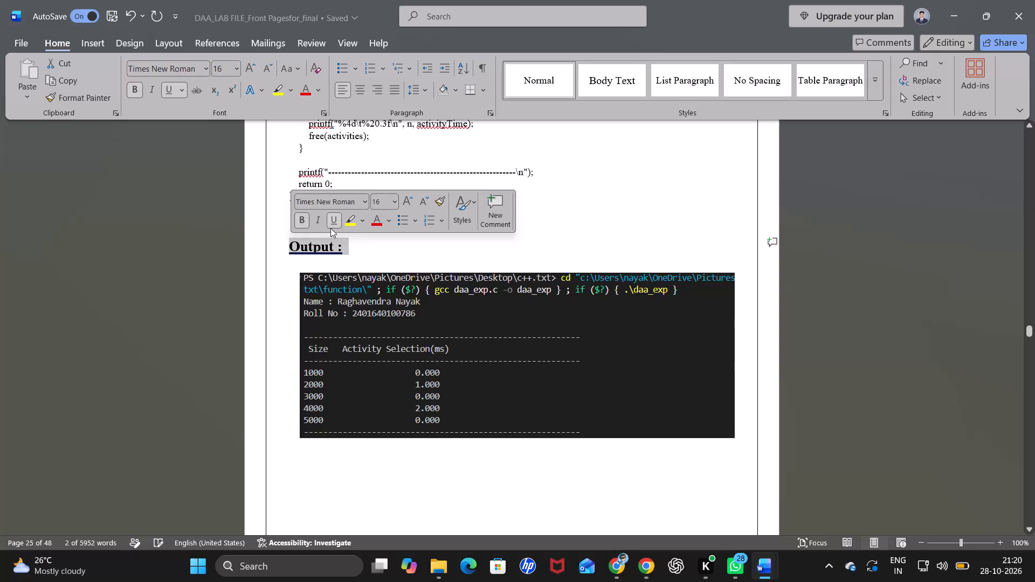
click(356, 253)
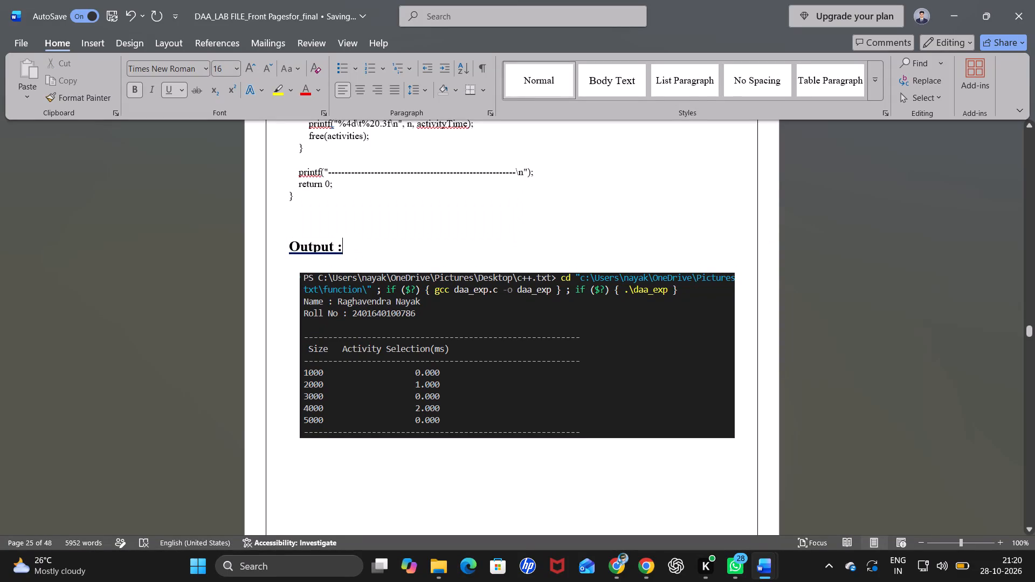
Insert a blank line above "if (activities == NULL) {" in the Activity Selection code to push that statement onto the next page.
scroll(329, 236, up, 4)
scroll(329, 236, down, 2)
scroll(329, 236, up, 3)
scroll(329, 235, down, 1)
scroll(329, 235, up, 3)
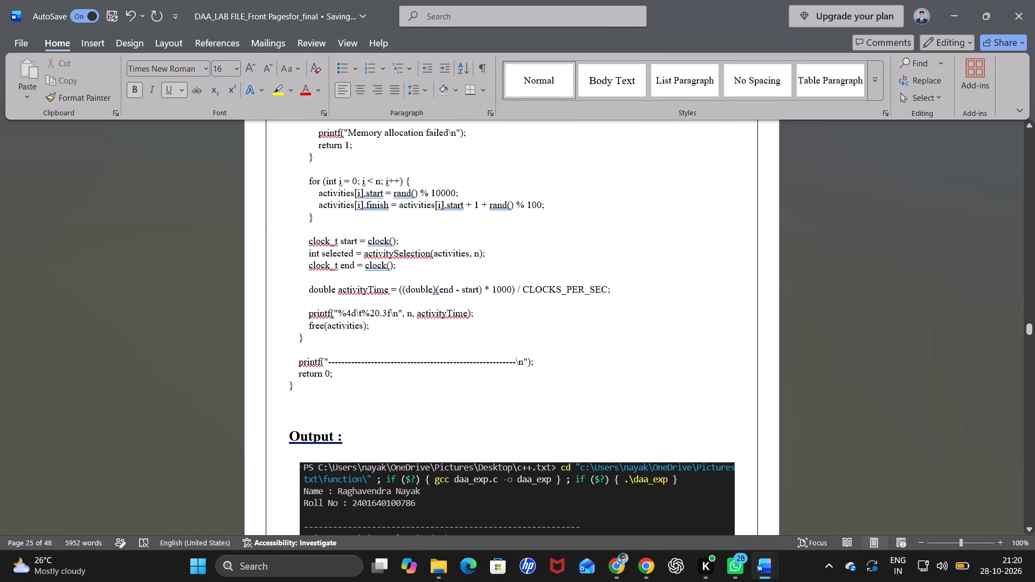
scroll(329, 235, up, 4)
scroll(329, 235, down, 1)
scroll(329, 235, up, 2)
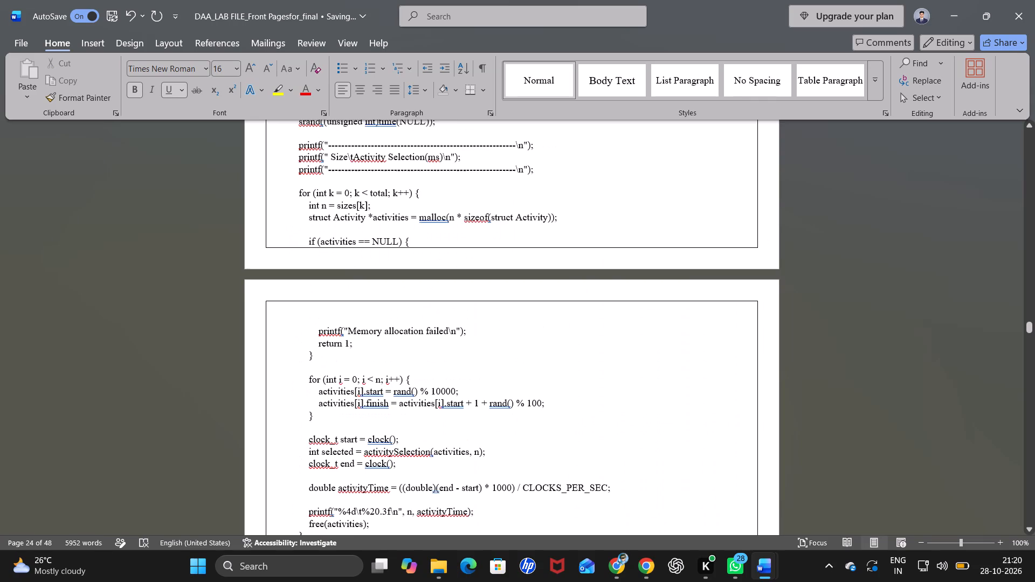
scroll(329, 235, up, 5)
scroll(370, 322, down, 1)
scroll(370, 322, up, 5)
scroll(386, 436, down, 2)
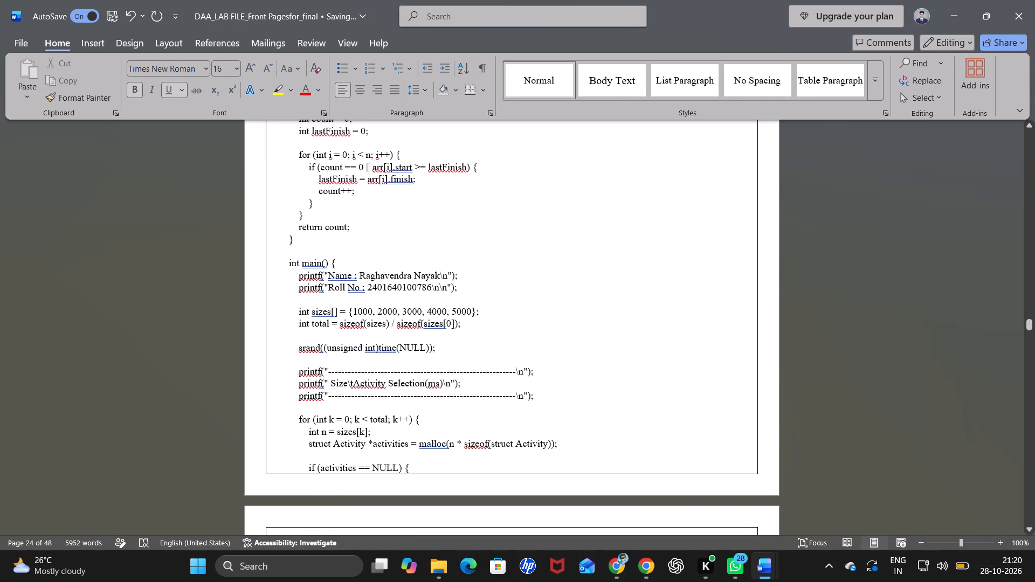
click(368, 461)
key(Return)
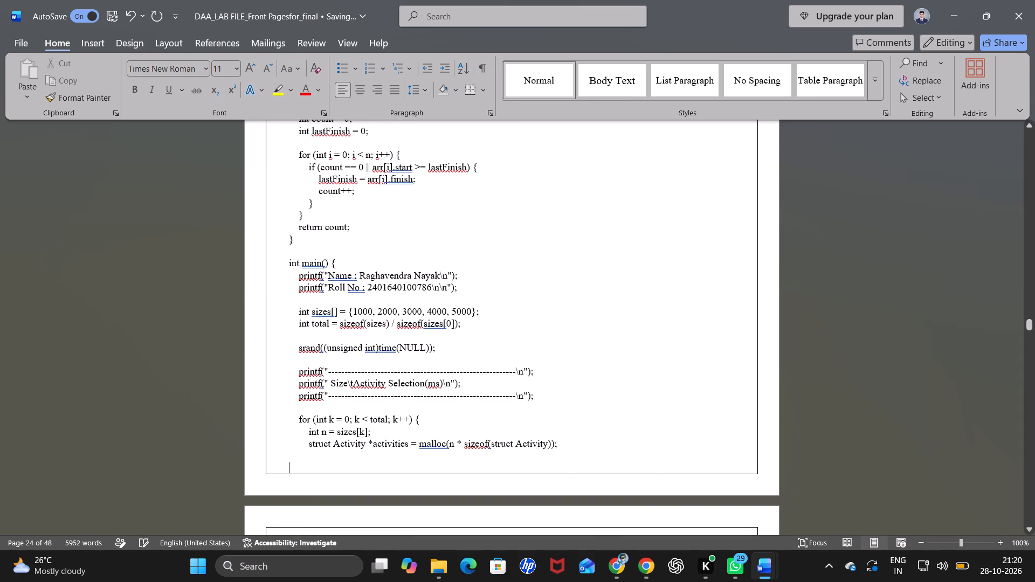
Review the pages from the Activity Selection code back through Experiment No. 5 (Shell Sort) for page breaks and heading layout.
scroll(437, 404, up, 4)
scroll(437, 404, down, 1)
scroll(437, 404, up, 7)
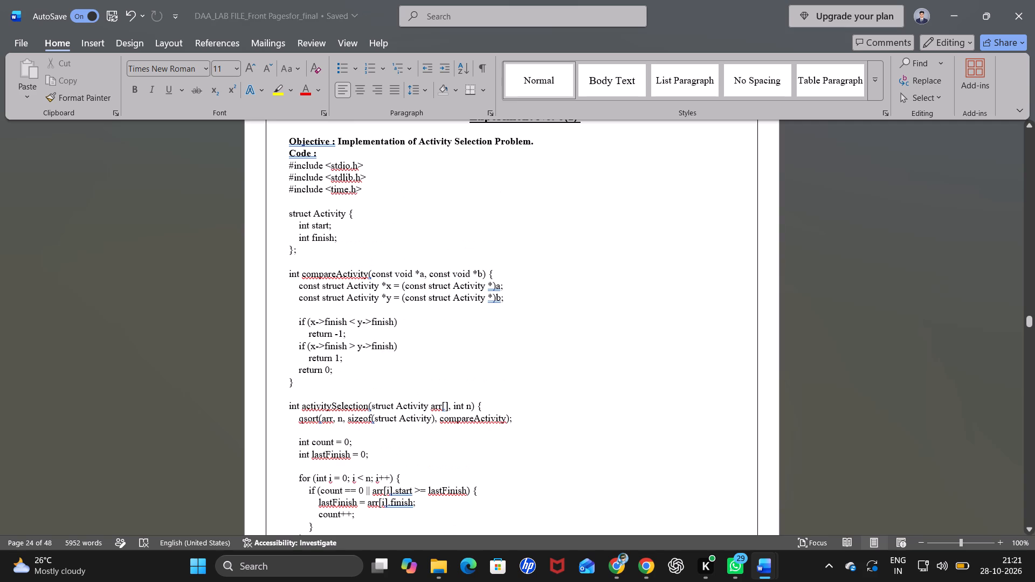
scroll(449, 431, up, 6)
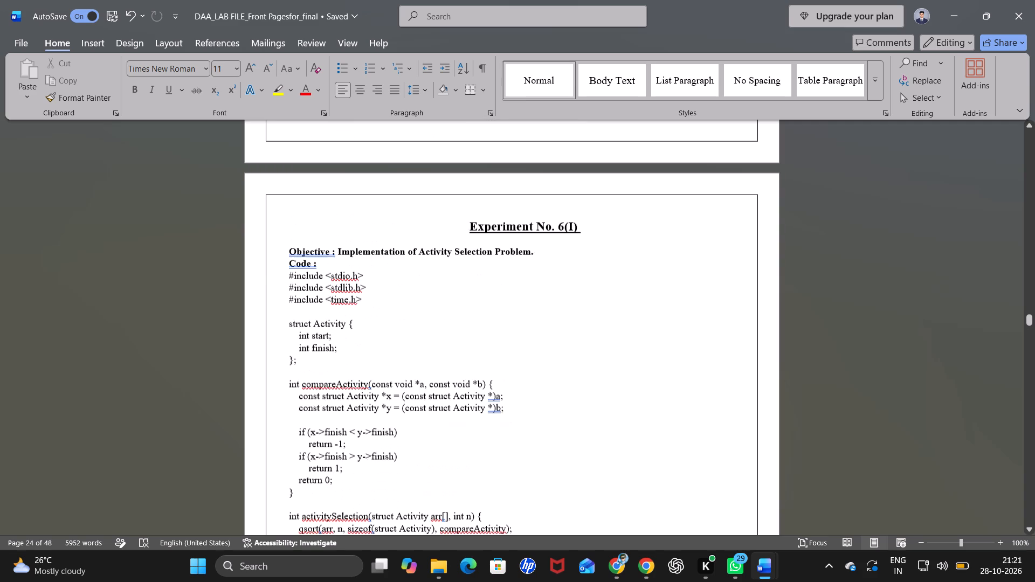
scroll(407, 403, up, 5)
scroll(407, 403, down, 1)
scroll(407, 403, up, 3)
scroll(407, 403, down, 1)
scroll(407, 403, up, 7)
scroll(407, 403, down, 1)
scroll(407, 403, up, 3)
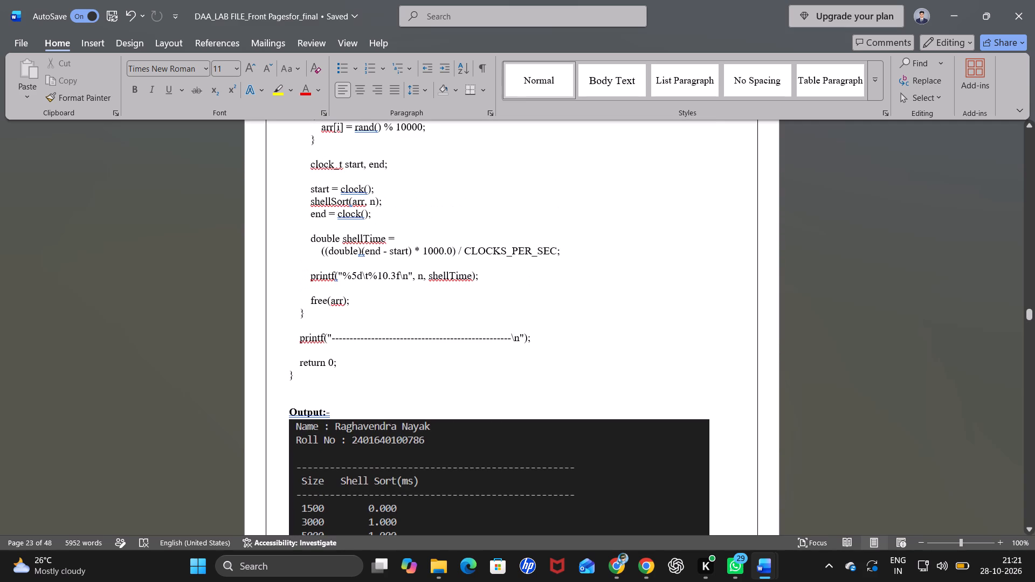
scroll(407, 403, up, 1)
scroll(407, 403, down, 1)
scroll(407, 403, up, 11)
scroll(407, 403, down, 1)
scroll(407, 403, up, 4)
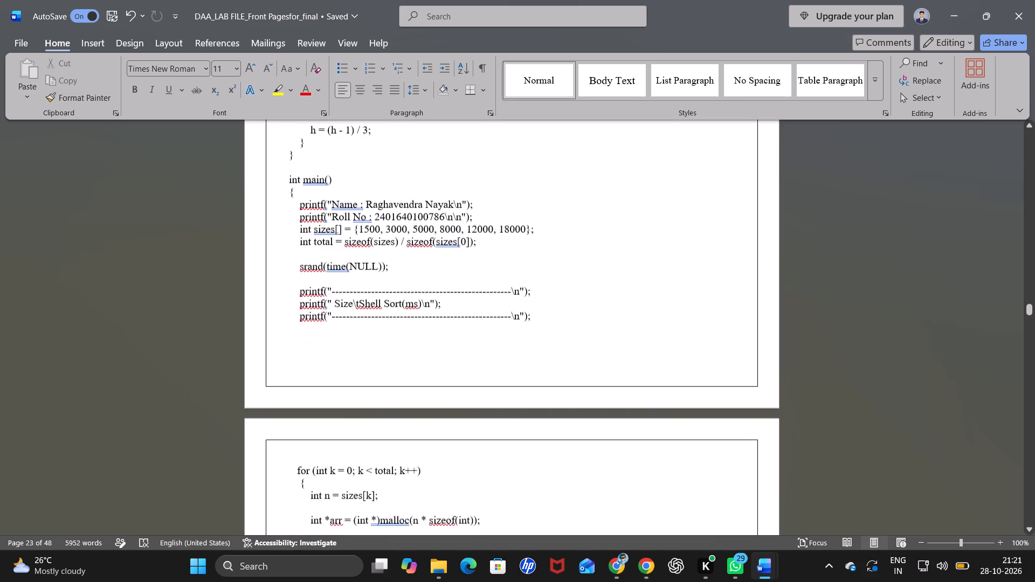
scroll(407, 403, up, 1)
scroll(407, 403, down, 1)
scroll(407, 403, up, 1)
scroll(407, 403, down, 1)
scroll(407, 403, up, 2)
scroll(407, 403, down, 1)
scroll(407, 403, up, 2)
scroll(407, 403, down, 1)
scroll(407, 403, up, 5)
scroll(407, 403, down, 1)
scroll(407, 403, up, 6)
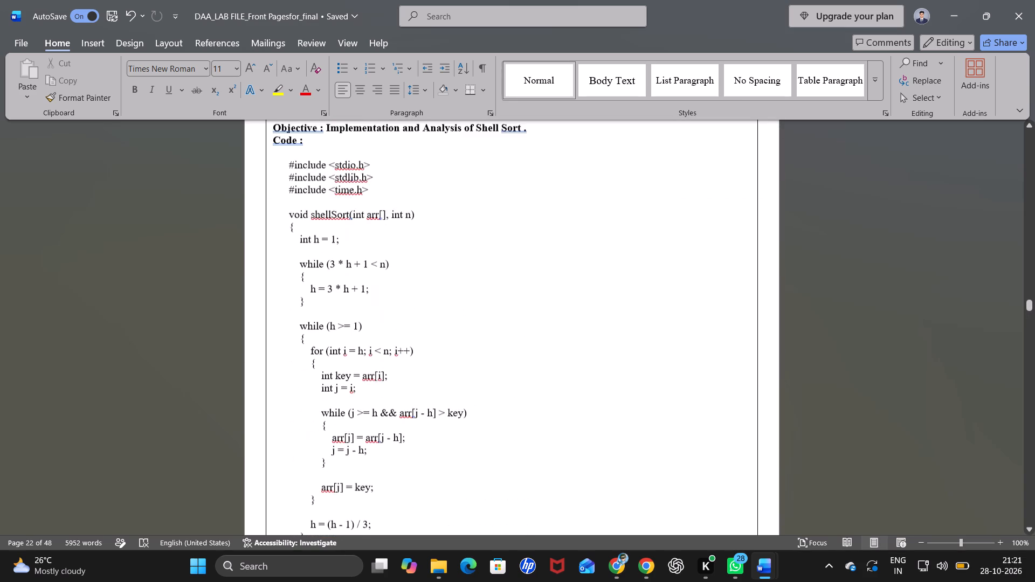
Delete the extra indentation before the "Experiment No. 5" title to shift it closer to the page's centre.
scroll(407, 403, up, 11)
click(474, 468)
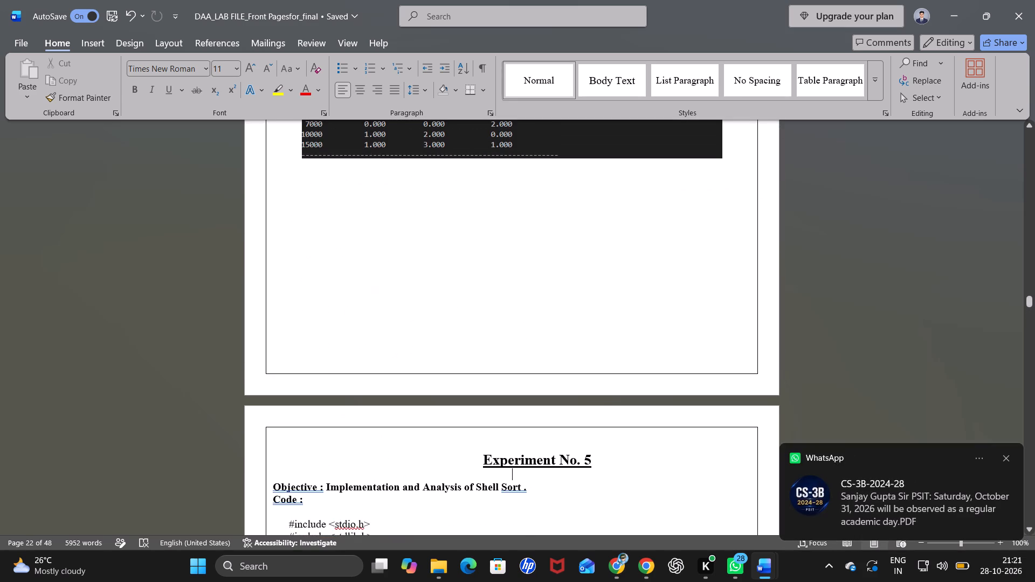
double_click(434, 456)
click(458, 460)
key(BackSpace)
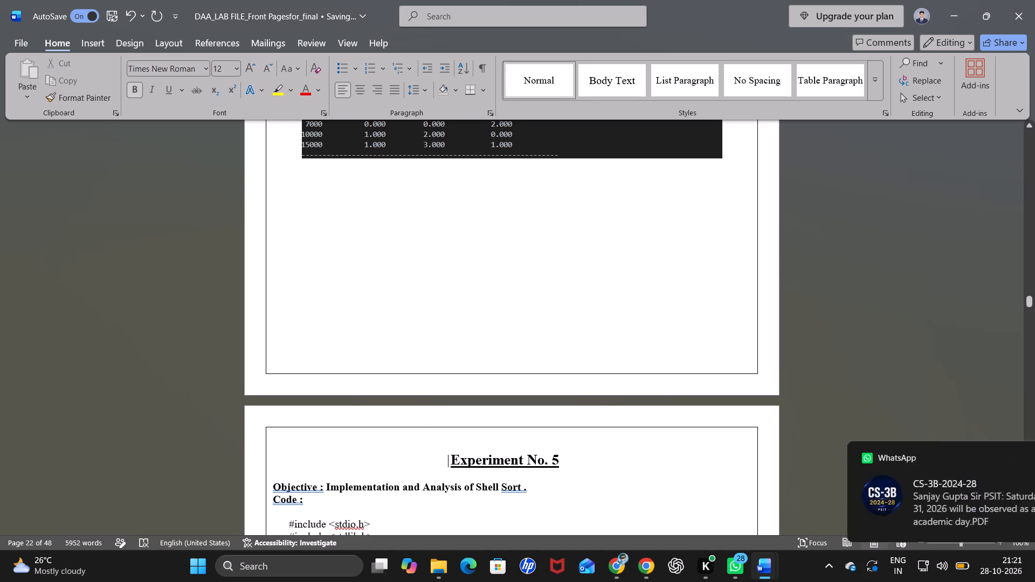
Review the Experiment No. 4 pages from the sorting output back past the title for page breaks and heading layout.
scroll(577, 300, up, 2)
scroll(577, 300, down, 1)
scroll(577, 300, up, 4)
scroll(577, 300, down, 1)
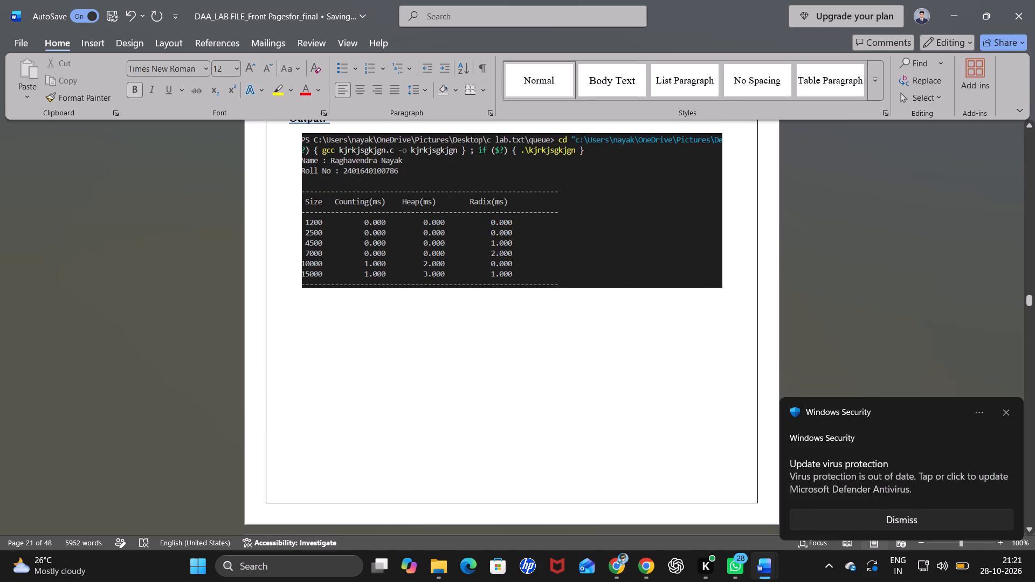
scroll(577, 300, up, 4)
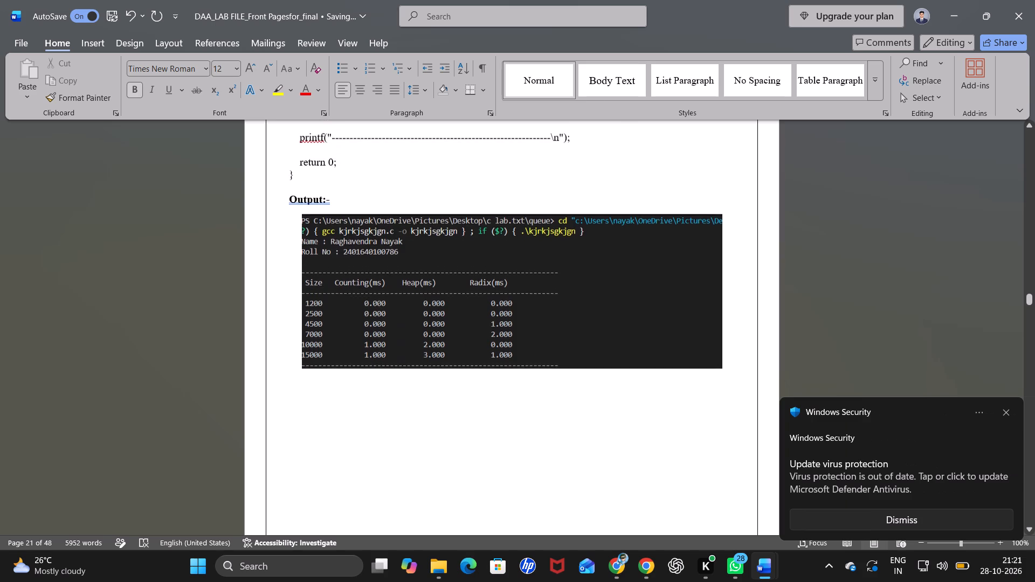
scroll(577, 300, up, 13)
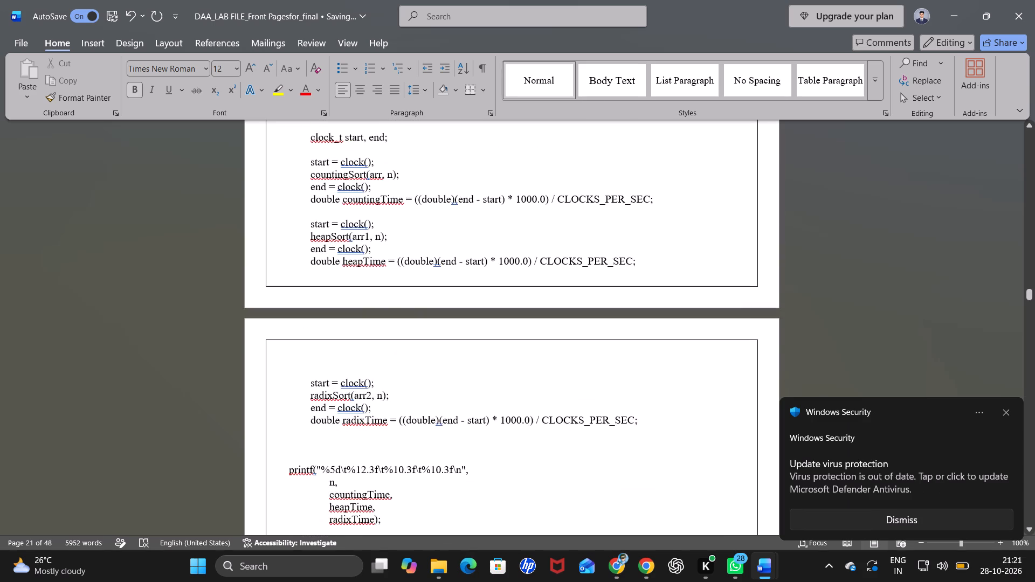
scroll(577, 300, up, 1)
scroll(577, 300, down, 1)
scroll(577, 300, up, 9)
scroll(526, 265, up, 4)
scroll(512, 256, down, 1)
scroll(512, 256, up, 2)
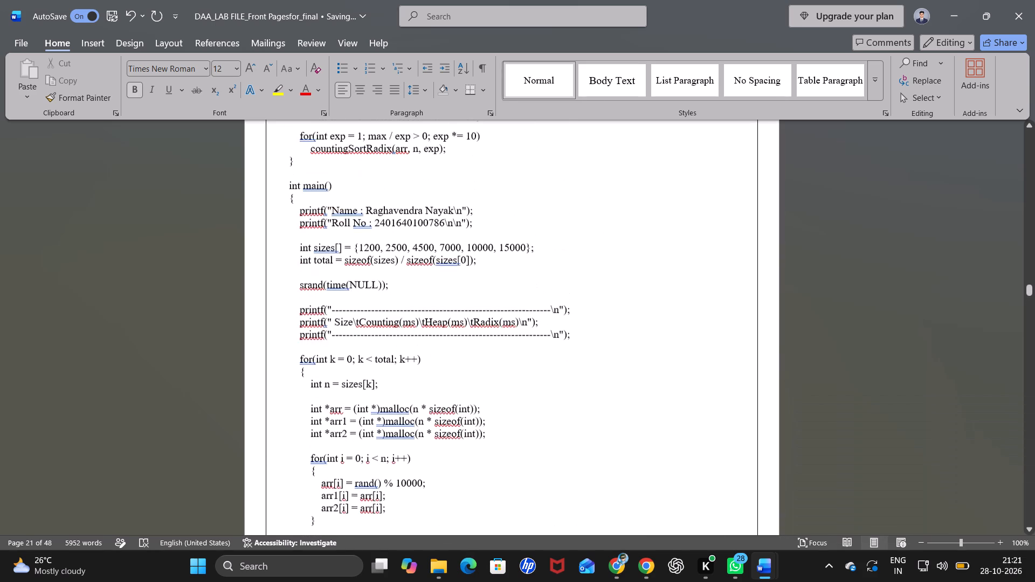
scroll(512, 256, up, 9)
scroll(512, 256, down, 1)
scroll(512, 256, up, 4)
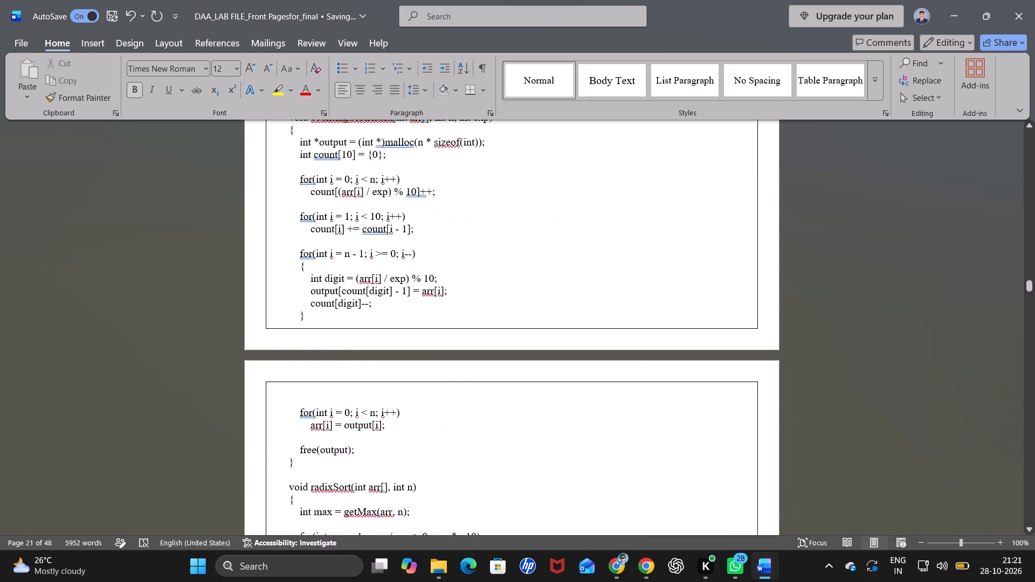
scroll(511, 256, up, 1)
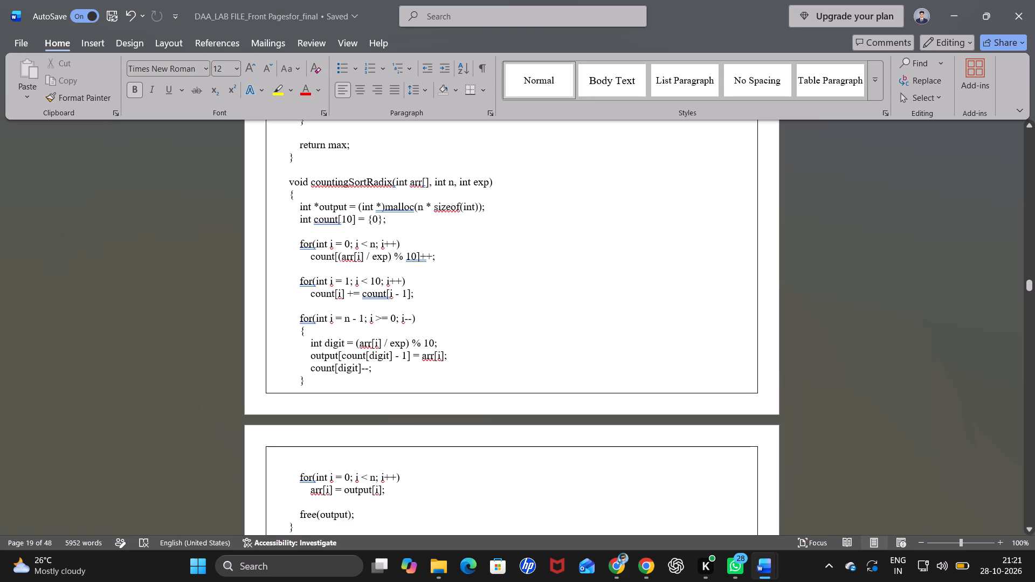
scroll(450, 230, up, 4)
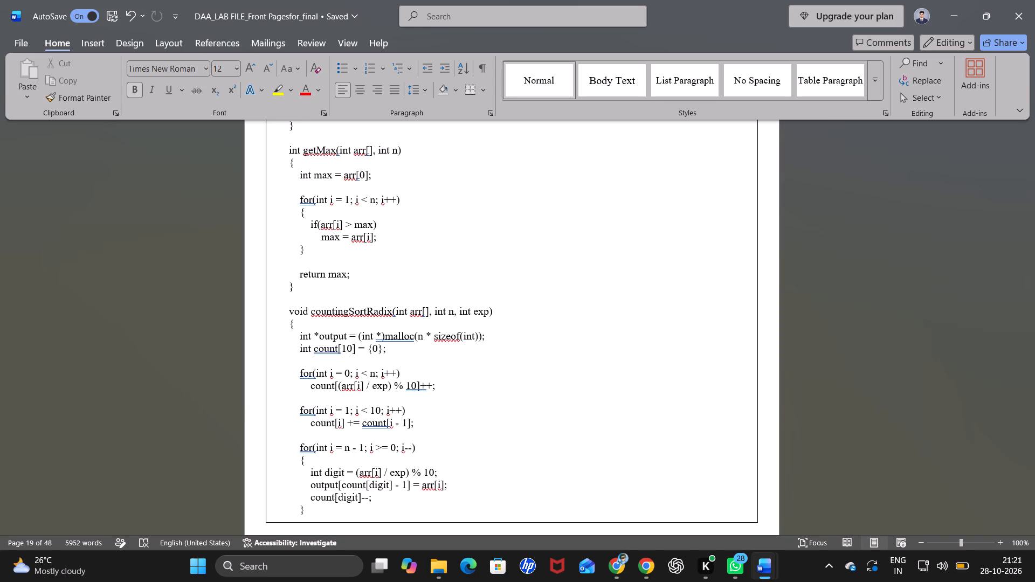
scroll(459, 219, up, 3)
scroll(460, 216, down, 1)
scroll(460, 216, up, 3)
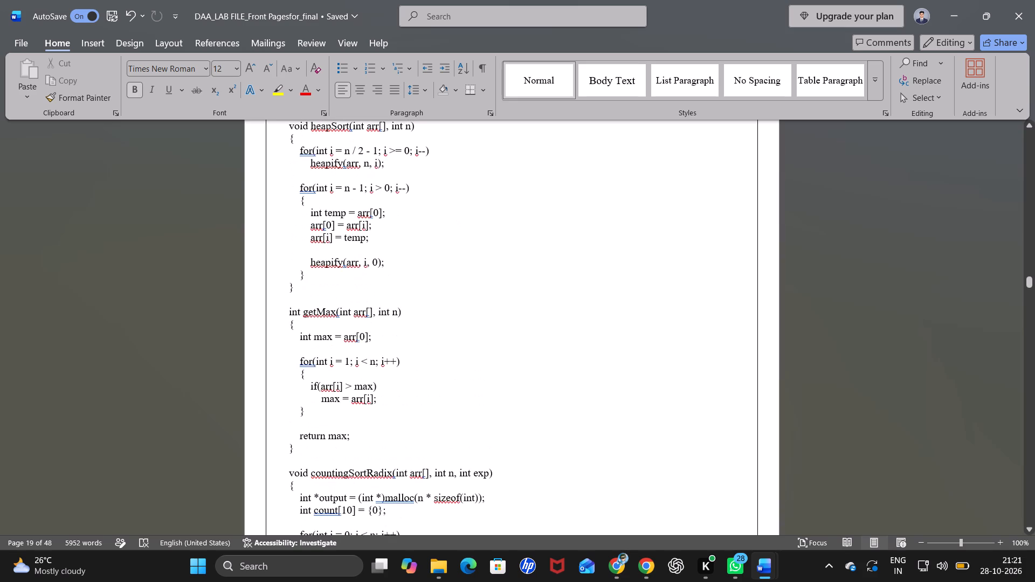
scroll(460, 216, up, 3)
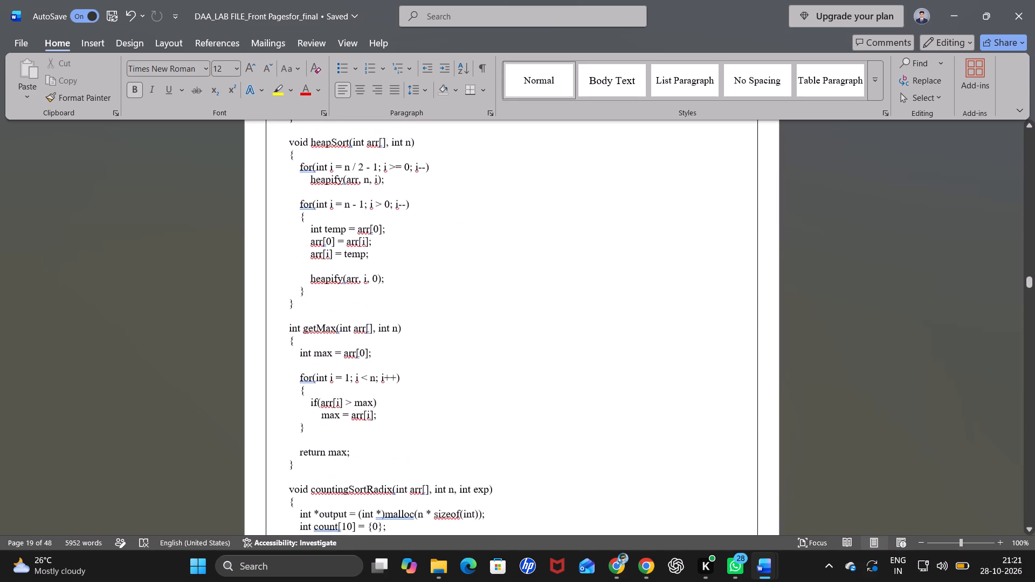
scroll(460, 216, down, 1)
scroll(460, 216, up, 6)
scroll(447, 249, down, 1)
scroll(447, 249, up, 1)
scroll(447, 249, down, 1)
scroll(447, 249, up, 10)
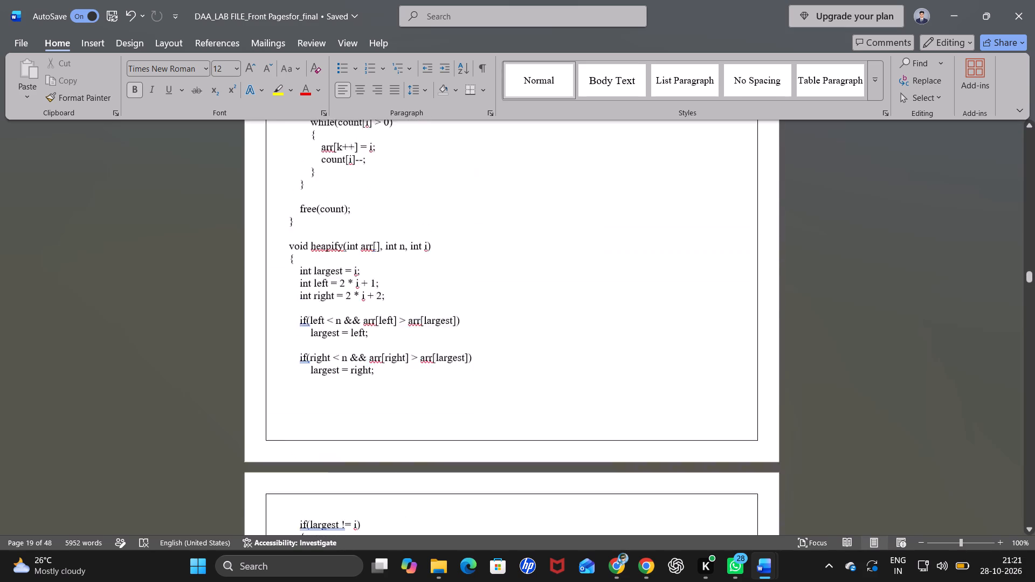
scroll(436, 269, up, 2)
scroll(436, 269, down, 1)
scroll(436, 269, up, 7)
scroll(436, 269, down, 1)
scroll(436, 269, up, 3)
scroll(436, 269, down, 1)
scroll(436, 269, up, 3)
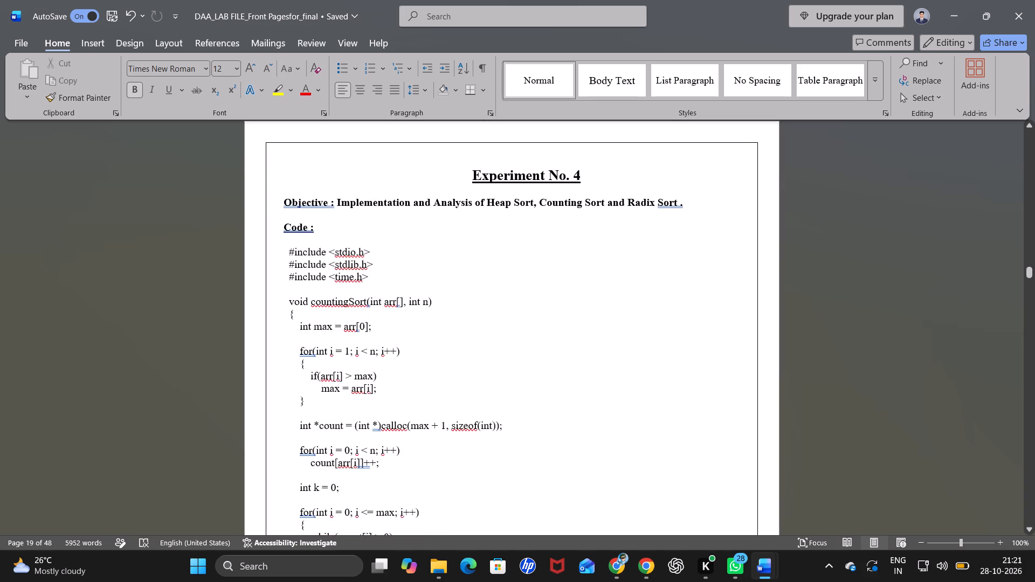
scroll(436, 269, up, 2)
scroll(436, 269, down, 1)
scroll(436, 269, up, 9)
scroll(471, 365, up, 2)
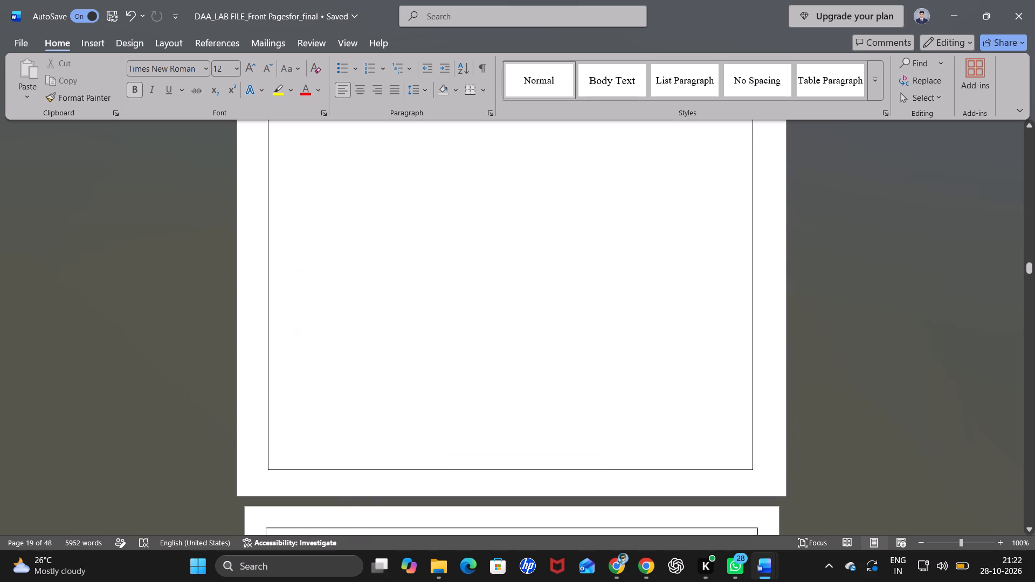
Delete the extra leading spaces before the "Experiment No. 4" title to centre it better.
scroll(478, 377, down, 6)
click(465, 368)
key(BackSpace)
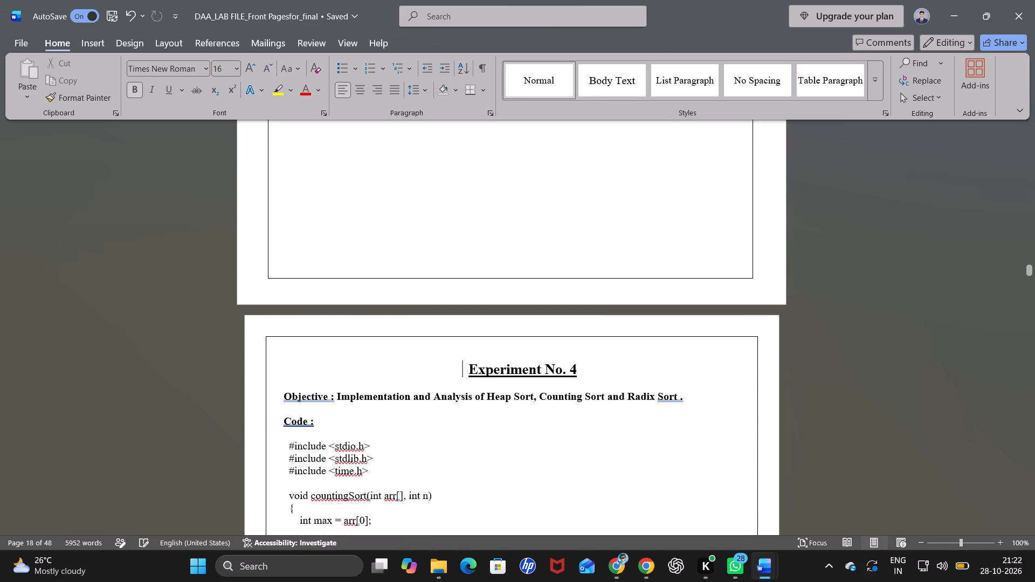
key(BackSpace)
key(BackSpace)
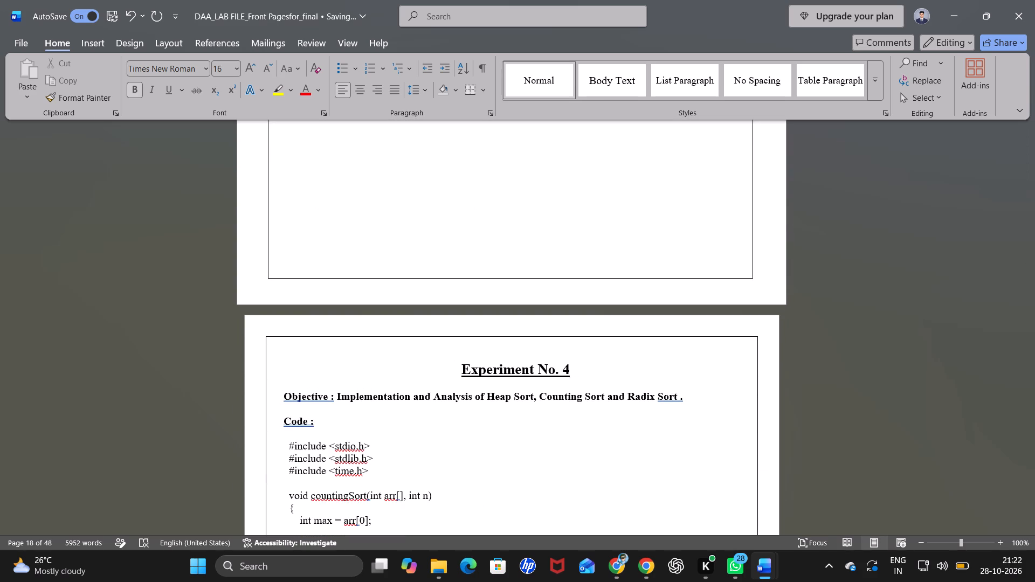
key(BackSpace)
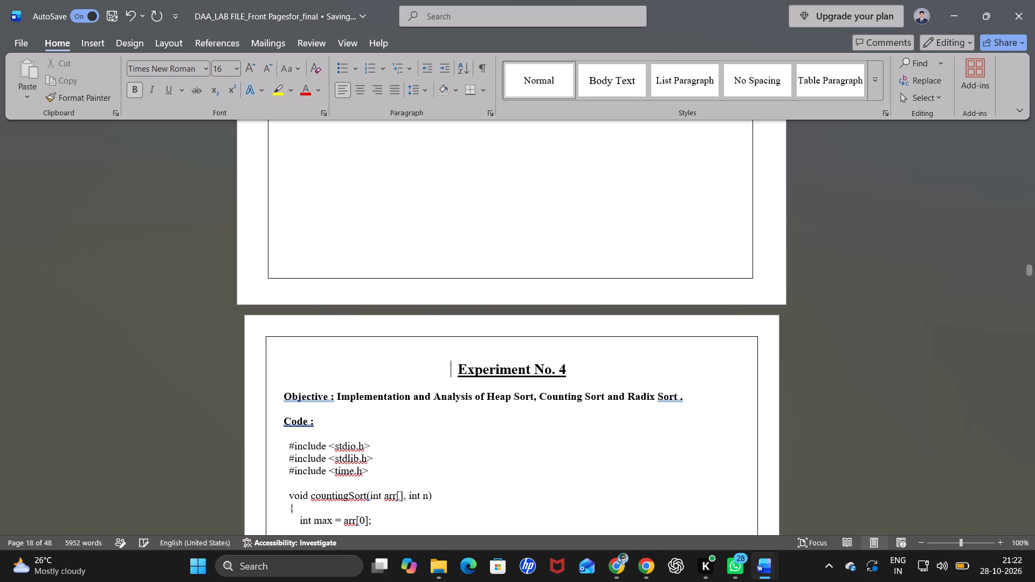
key(space)
key(BackSpace)
Underline the "Output:-" heading above the Merge and Quick sort screenshot.
scroll(463, 368, up, 2)
scroll(463, 368, down, 1)
scroll(463, 368, up, 5)
scroll(430, 368, down, 1)
scroll(430, 368, up, 5)
scroll(430, 368, down, 1)
scroll(430, 368, up, 4)
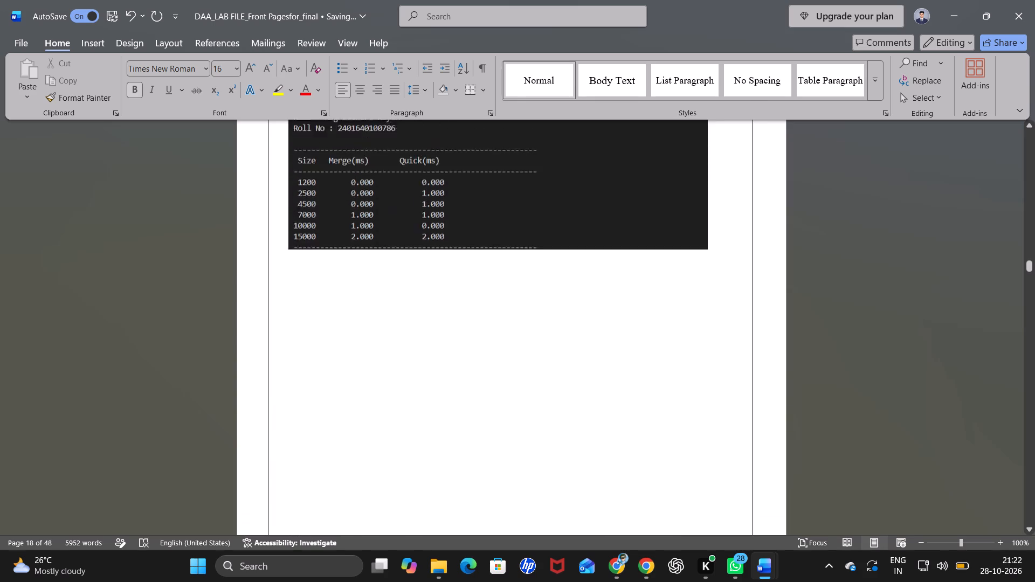
scroll(430, 368, up, 3)
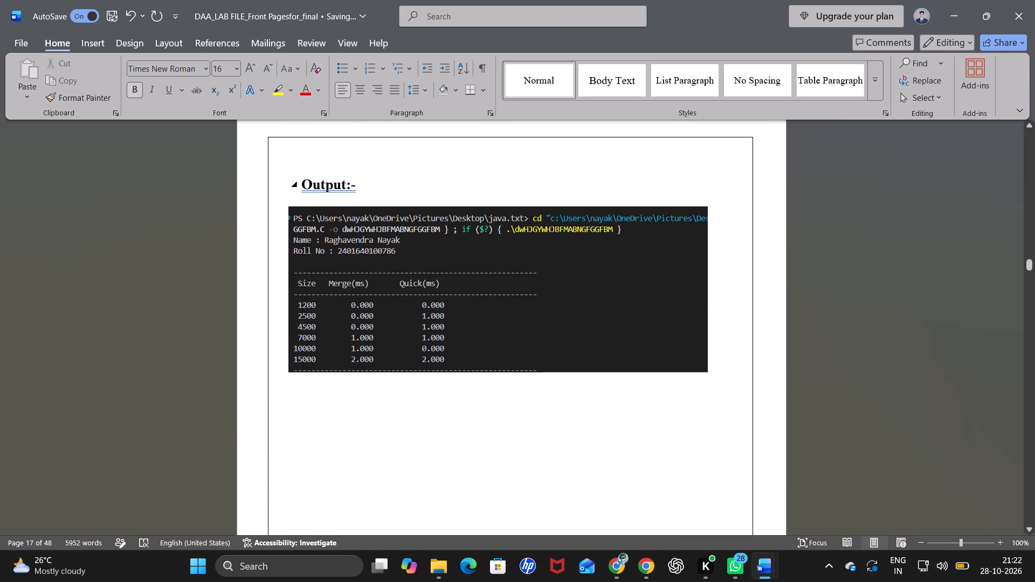
drag(364, 184, 306, 183)
click(308, 183)
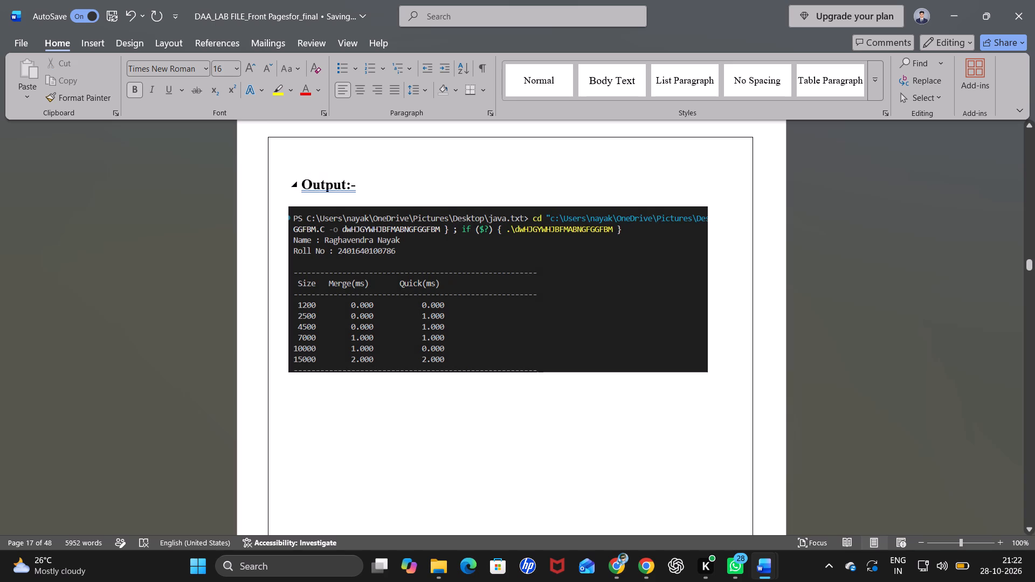
click(304, 182)
click(308, 182)
drag(358, 188, 305, 188)
click(392, 186)
drag(356, 186, 337, 185)
drag(337, 185, 313, 186)
click(318, 188)
drag(303, 181, 354, 193)
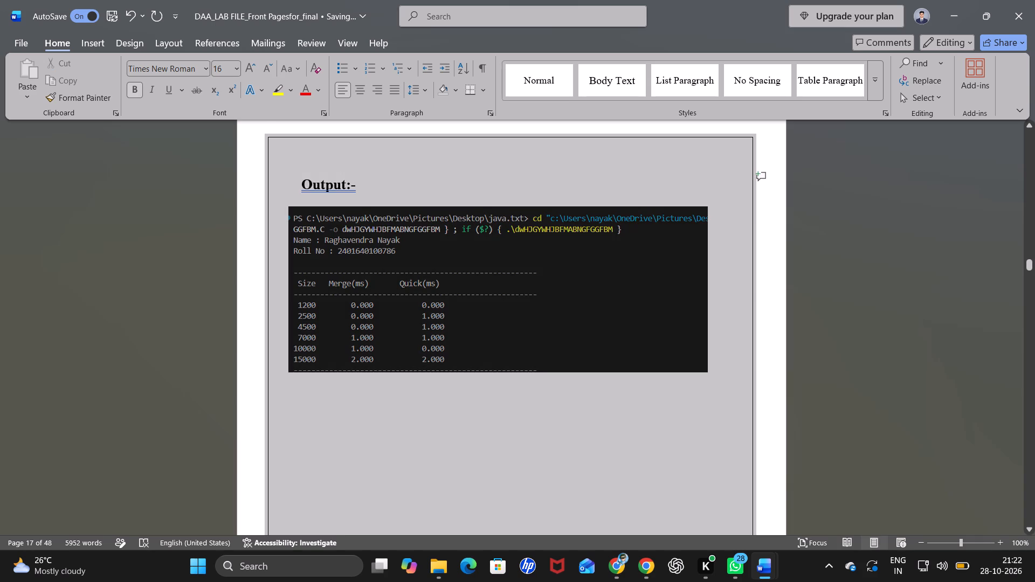
drag(354, 193, 351, 185)
click(398, 162)
Review the Merge Sort and Quick Sort code pages backwards from the output for page breaks and code indentation.
scroll(474, 198, up, 1)
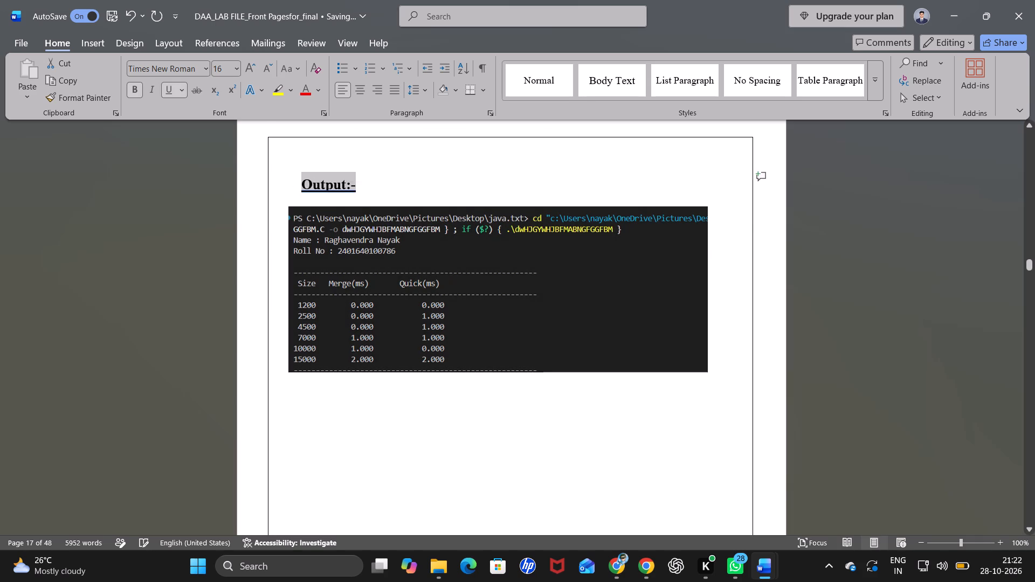
scroll(474, 198, up, 7)
scroll(452, 253, up, 7)
scroll(452, 253, down, 1)
scroll(452, 253, up, 3)
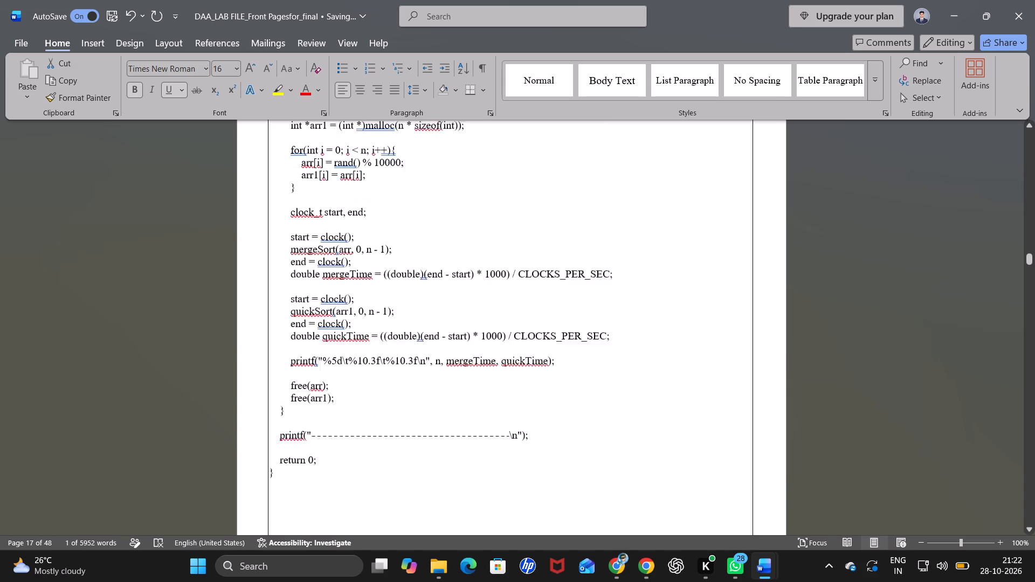
scroll(452, 253, up, 7)
scroll(452, 253, down, 1)
scroll(452, 253, up, 5)
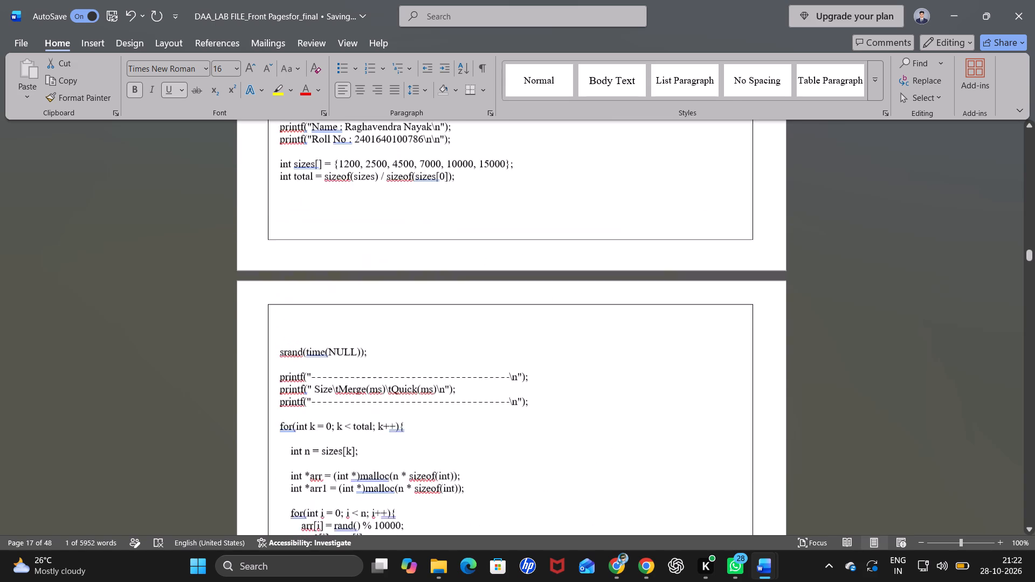
scroll(452, 253, up, 3)
scroll(452, 253, down, 1)
scroll(452, 253, up, 1)
scroll(452, 253, down, 1)
scroll(452, 253, up, 2)
scroll(452, 253, down, 1)
scroll(452, 253, up, 2)
scroll(452, 253, down, 1)
scroll(452, 253, up, 2)
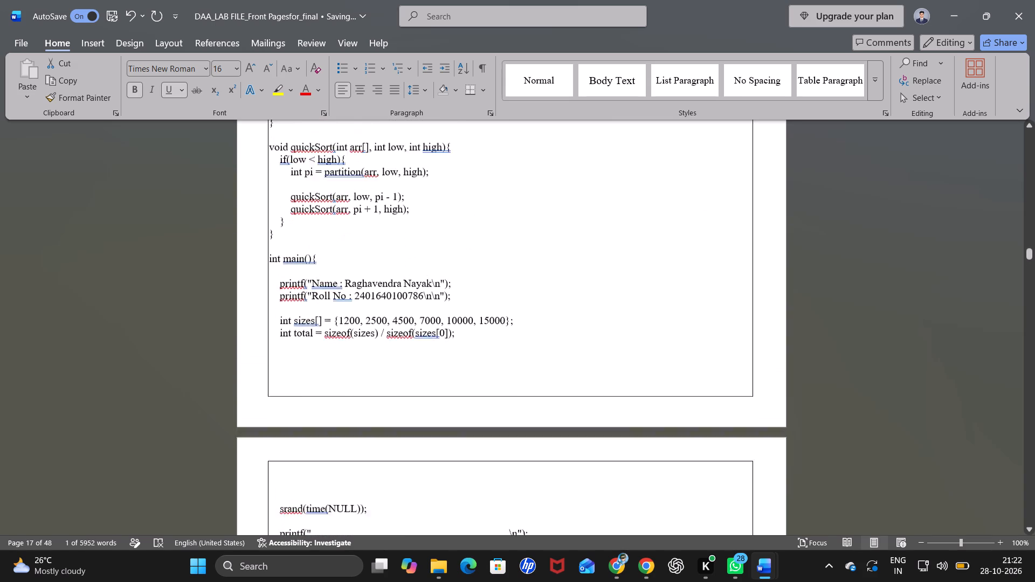
scroll(452, 253, up, 1)
scroll(452, 253, down, 2)
scroll(452, 253, up, 15)
scroll(452, 253, down, 2)
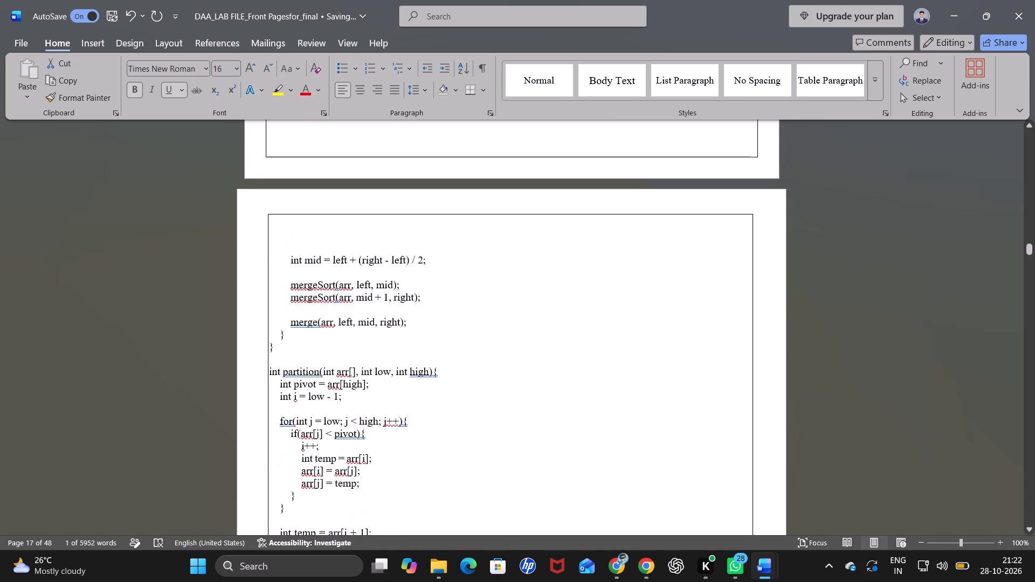
scroll(452, 253, up, 6)
scroll(335, 352, down, 1)
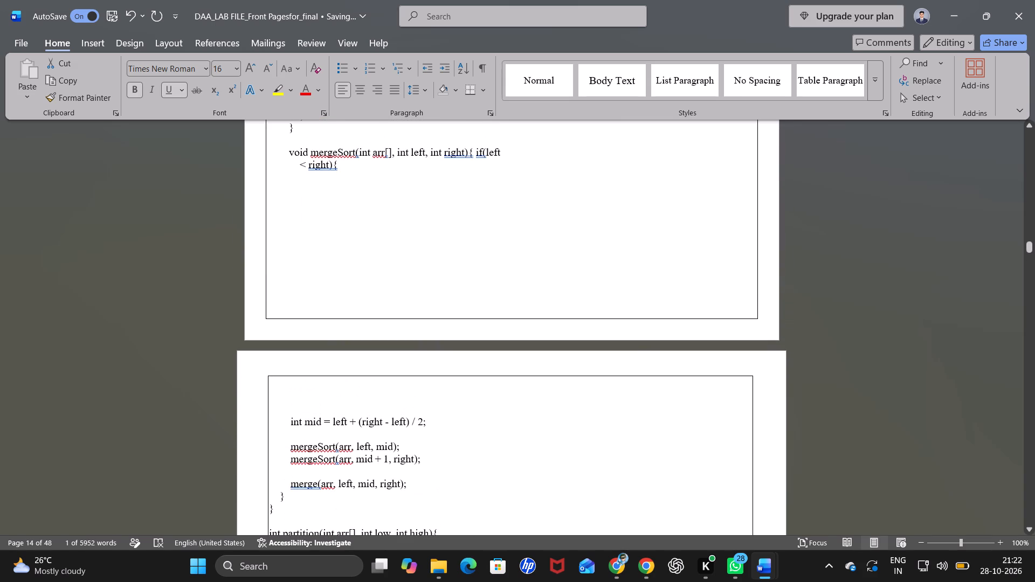
scroll(335, 352, up, 6)
scroll(376, 418, down, 6)
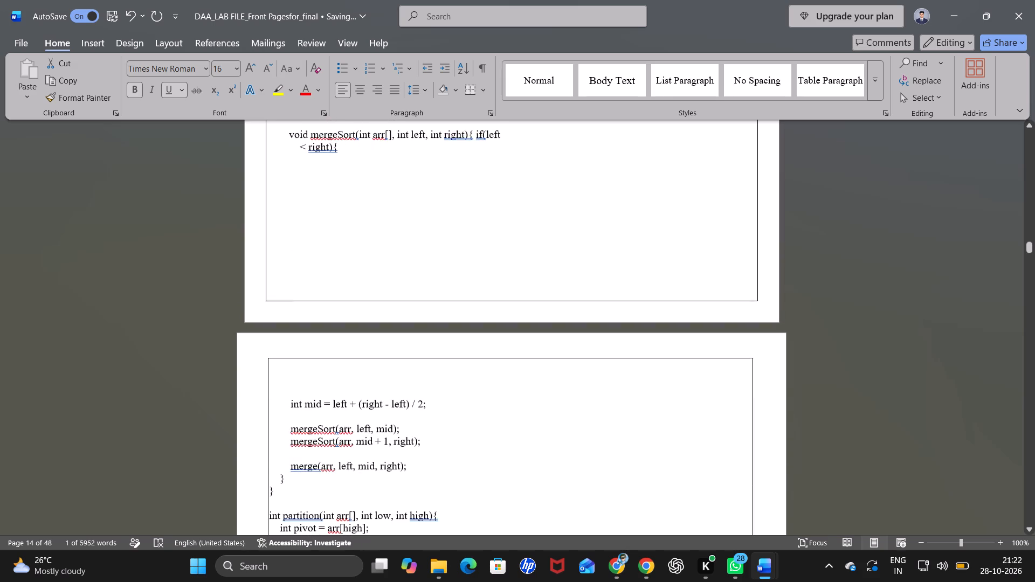
Remove the indent before the page-opening "int mid = left + (right - left) / 2;" line, undoing the excess deletions in the mergeSort condition.
click(302, 379)
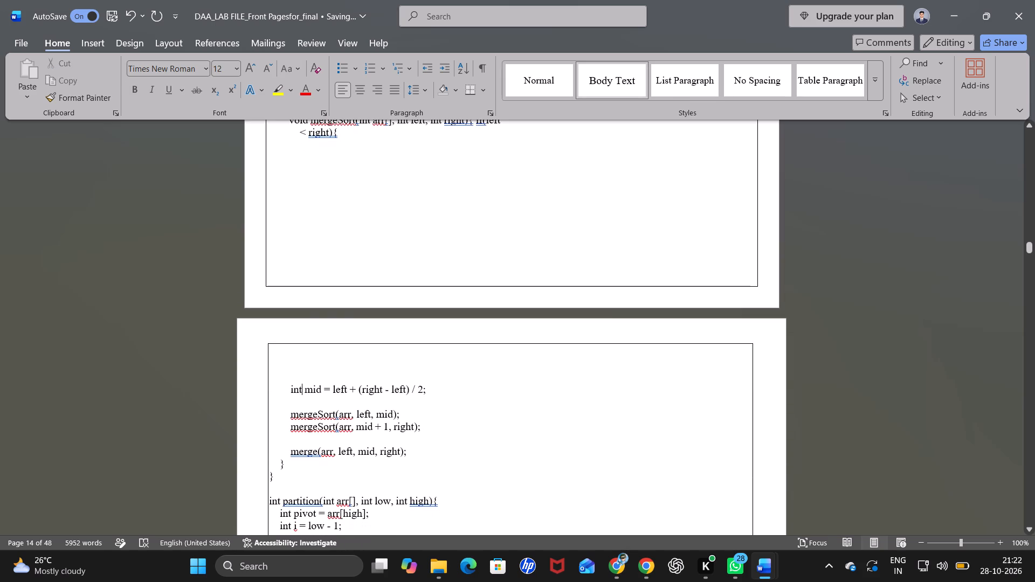
click(291, 362)
key(BackSpace)
key(BackSpace)
key(BackSpace)
key(BackSpace)
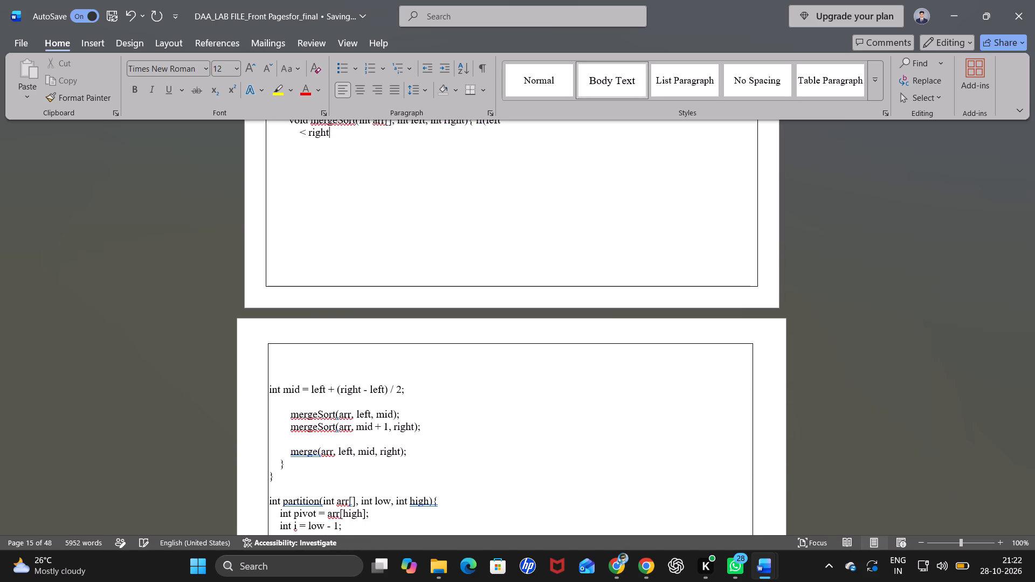
key(BackSpace)
key(ctrl+z)
key(ctrl+z)
key(ctrl+z)
key(ctrl+z)
Check the Experiment No. 3 title page and the preceding Insertion, Selection and Bubble sort output page for heading layout.
scroll(300, 362, down, 1)
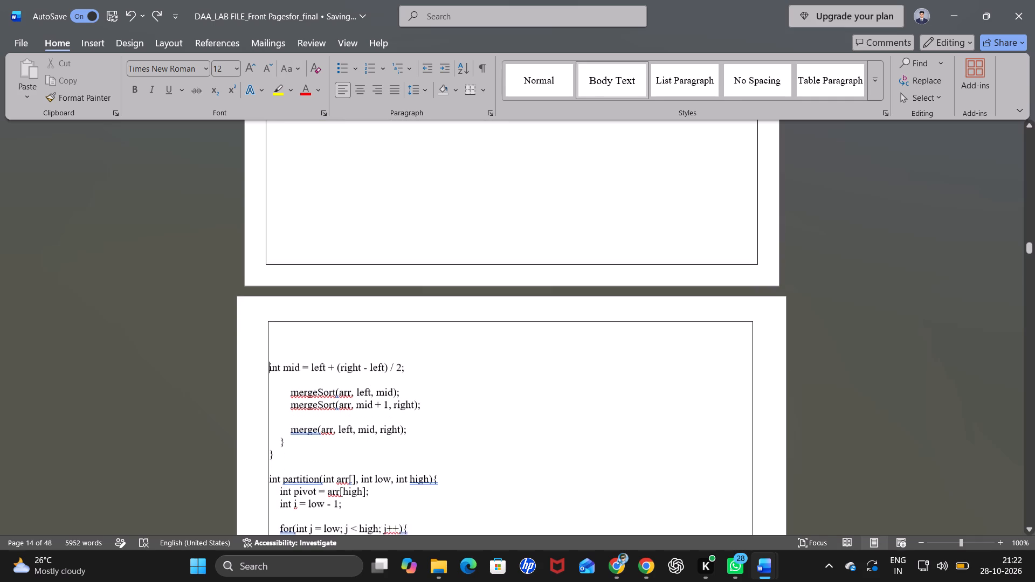
scroll(882, 248, up, 8)
scroll(865, 241, down, 1)
scroll(865, 241, up, 6)
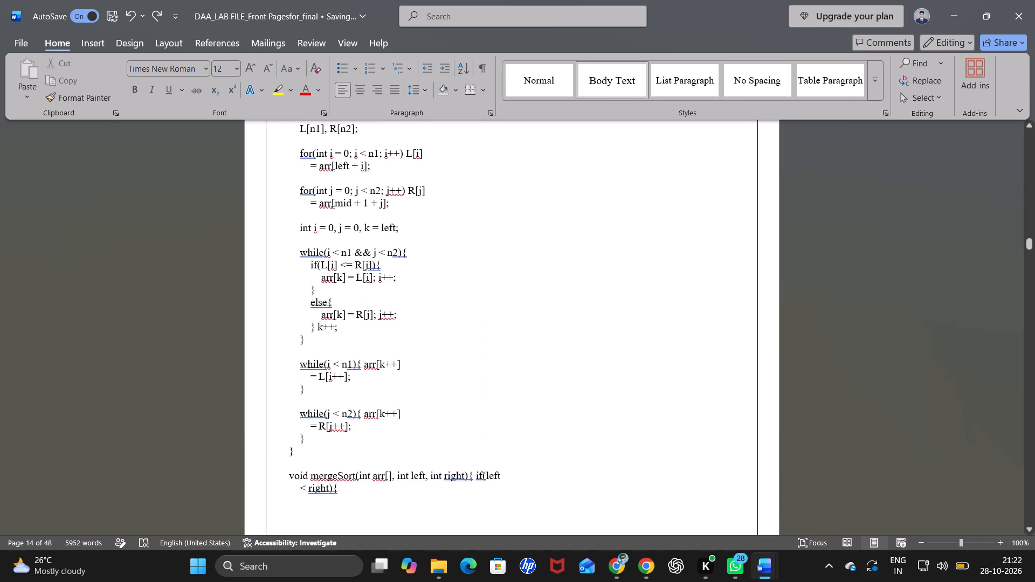
scroll(865, 241, up, 2)
scroll(865, 241, down, 1)
scroll(865, 241, up, 7)
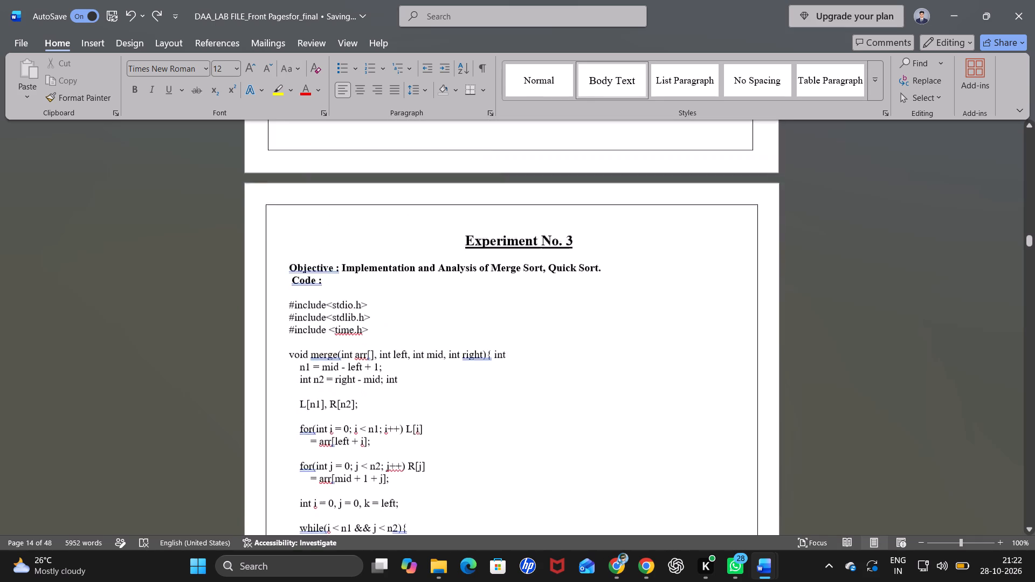
scroll(865, 241, up, 5)
scroll(440, 228, up, 8)
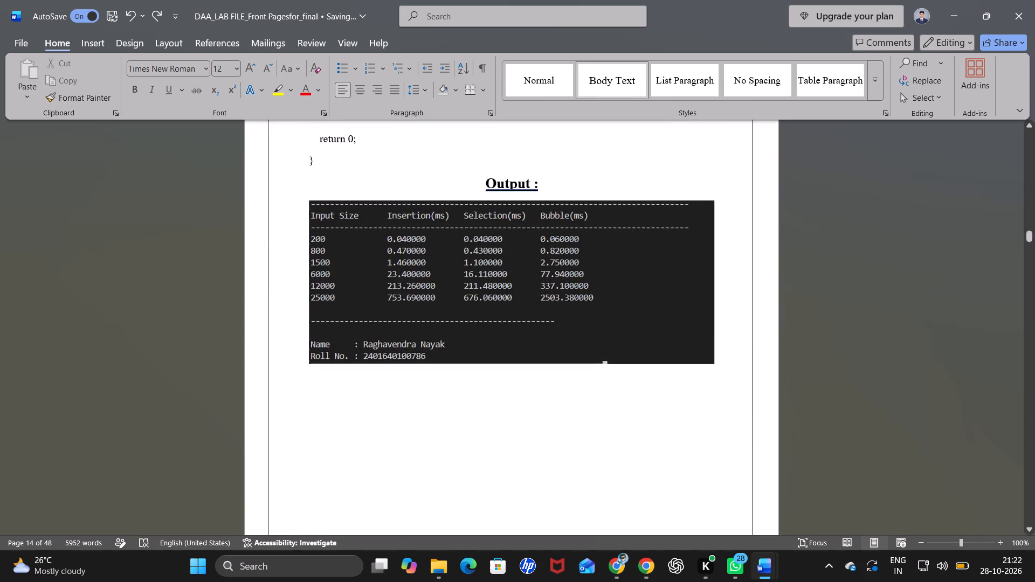
Review the Insertion, Selection and Bubble sort code pages backwards from the "Output :" heading for page breaks and indentation.
scroll(440, 228, up, 3)
scroll(532, 274, up, 3)
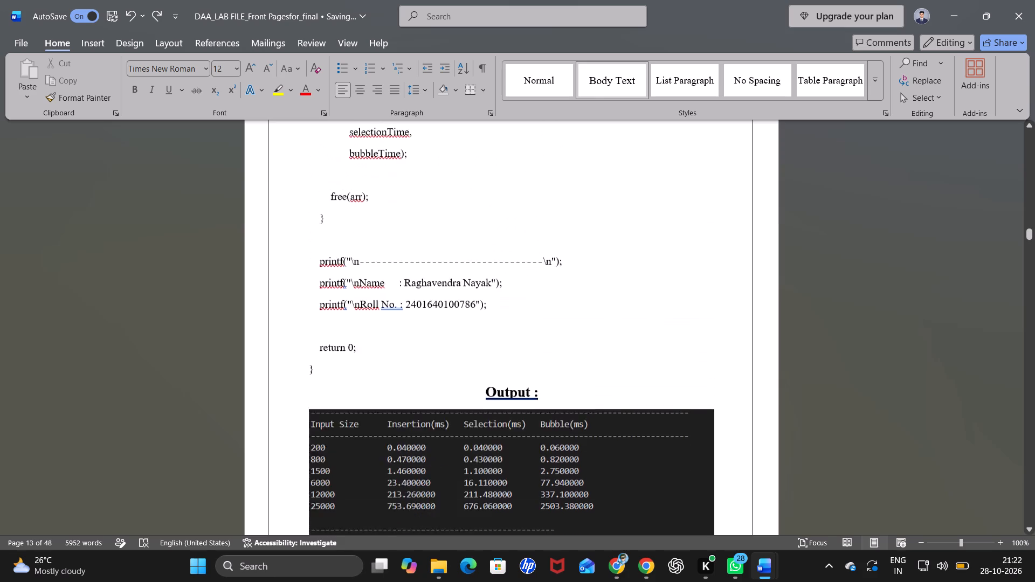
scroll(532, 274, up, 4)
scroll(532, 274, down, 1)
scroll(532, 274, up, 5)
scroll(532, 274, down, 1)
scroll(532, 274, up, 4)
scroll(532, 274, down, 1)
scroll(532, 274, up, 1)
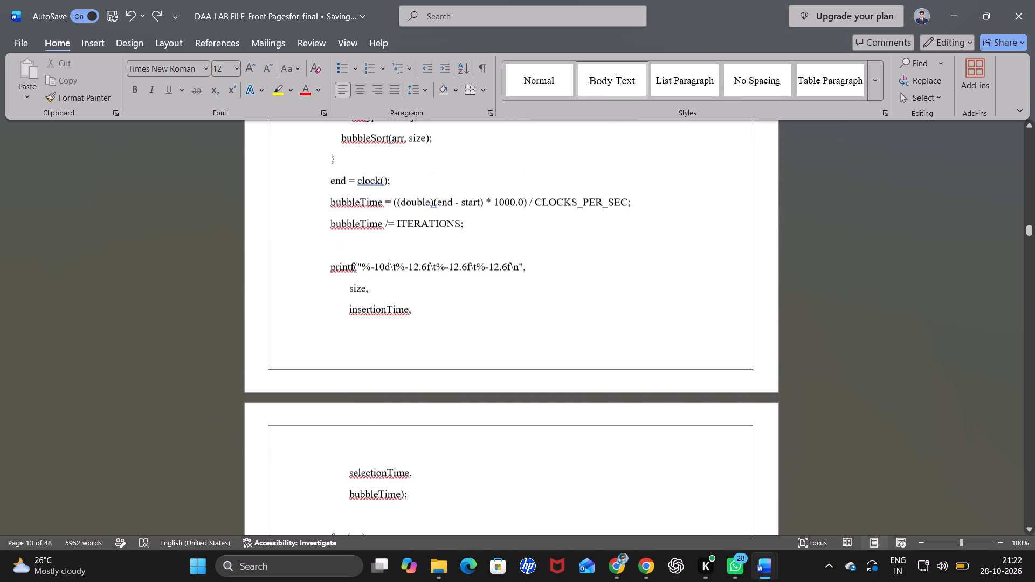
scroll(406, 235, up, 2)
scroll(406, 235, down, 1)
scroll(406, 235, up, 1)
scroll(406, 235, down, 1)
scroll(406, 235, up, 3)
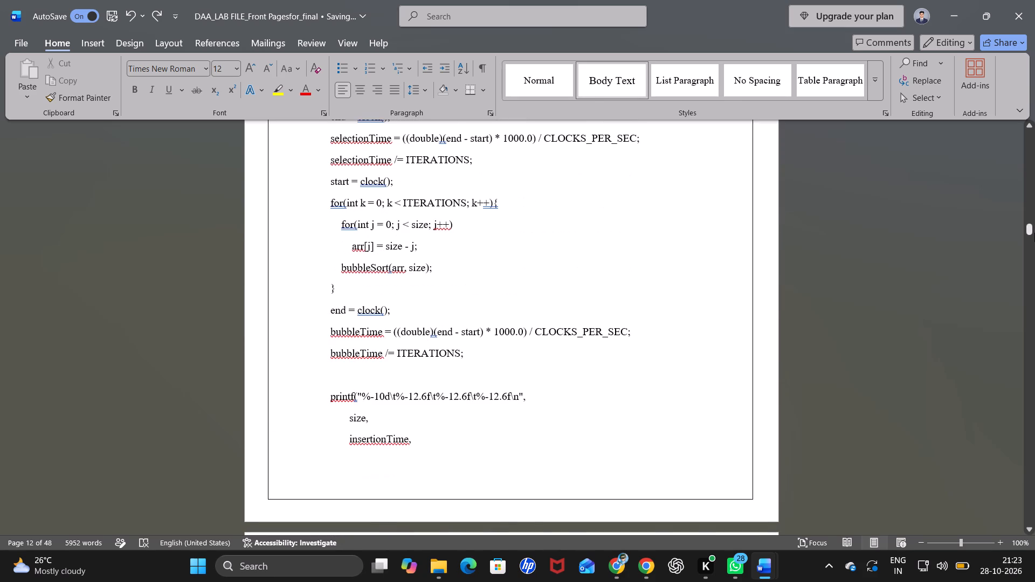
Examine the Experiment No. 1 pages from title to inference and the Experiment No. 2 title page to compare their heading layout.
click(1034, 233)
drag(1032, 233, 1027, 204)
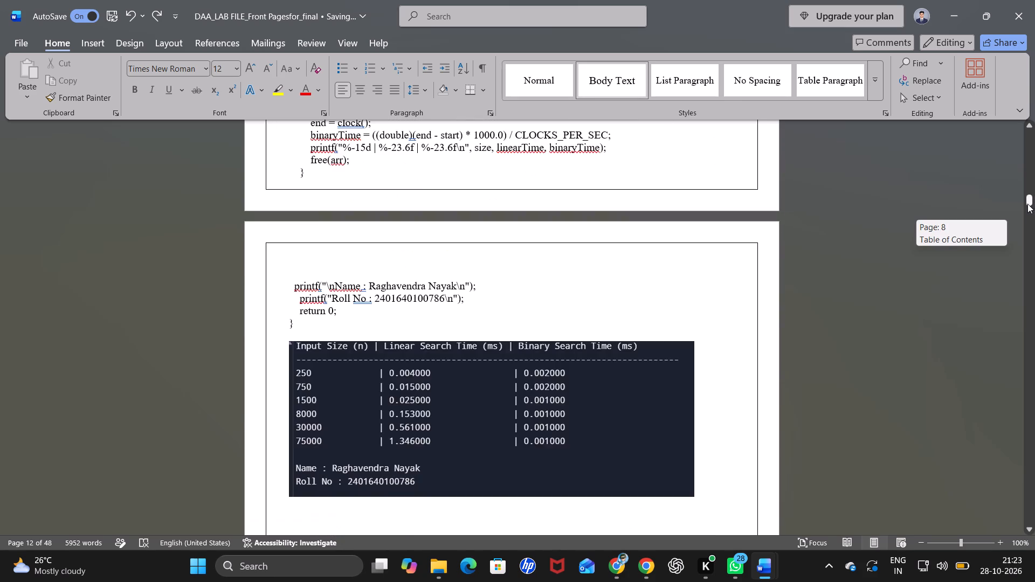
drag(1027, 204, 1030, 195)
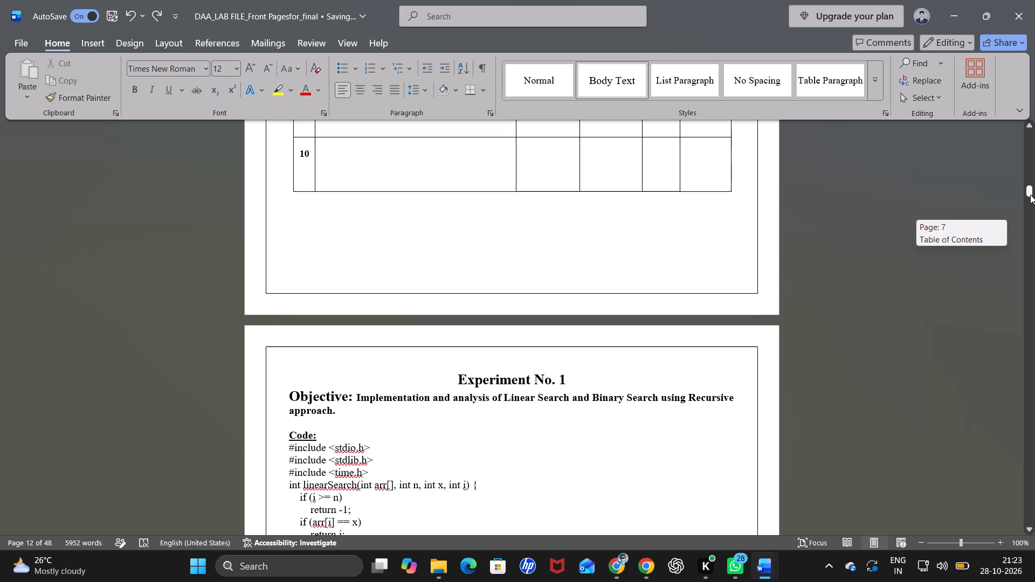
drag(1030, 195, 1033, 207)
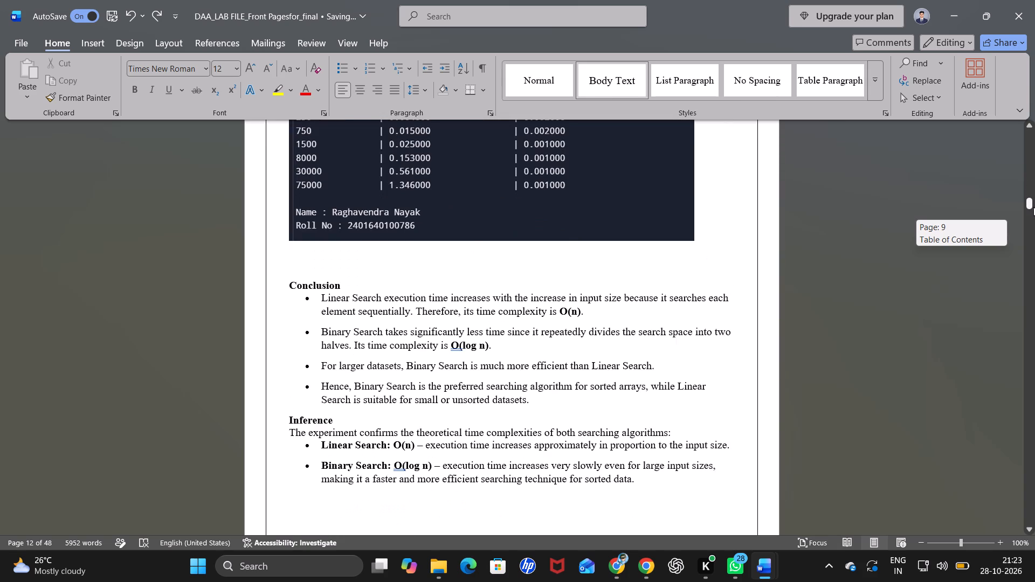
drag(1033, 207, 1034, 207)
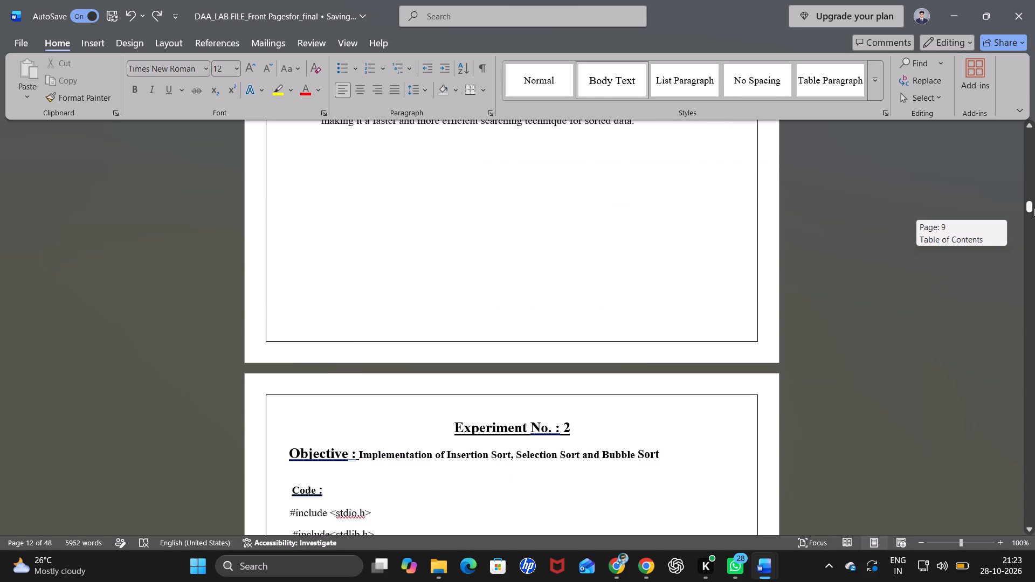
Review the Experiment No. 1 inference, conclusion, output and code pages backwards to the front pages before the INDEX.
drag(1034, 207, 1034, 206)
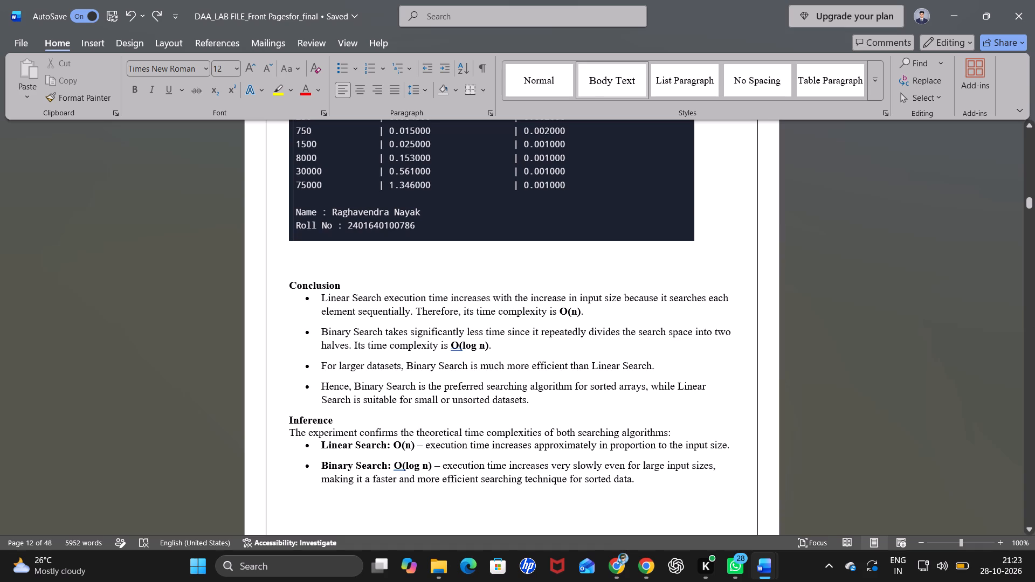
drag(1032, 197, 1030, 190)
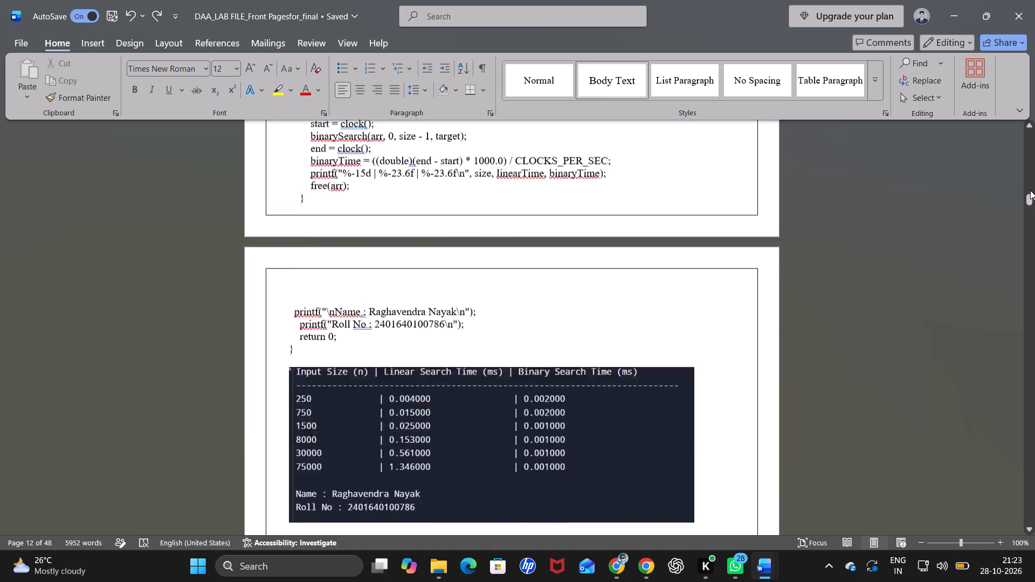
drag(1030, 190, 1034, 77)
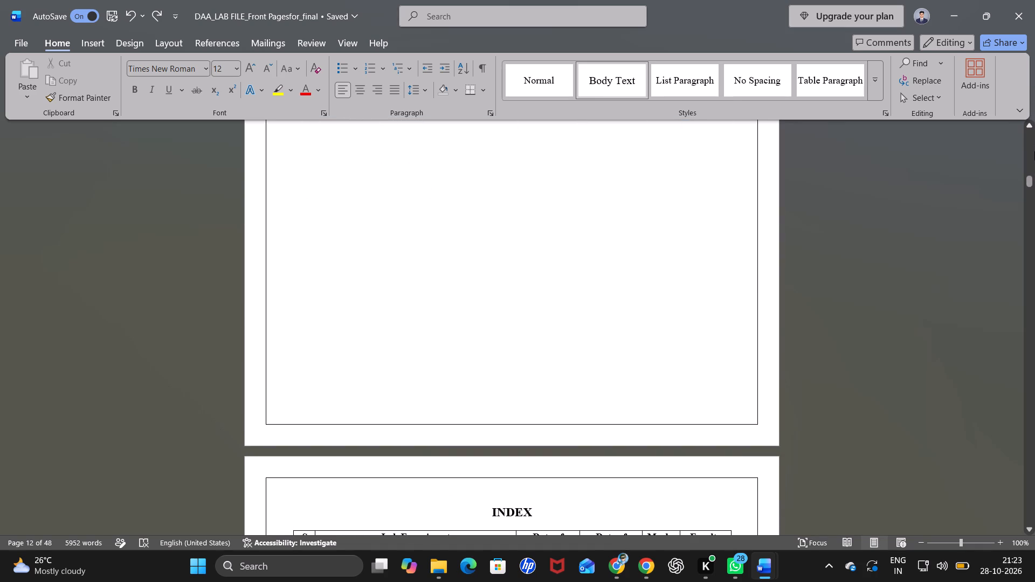
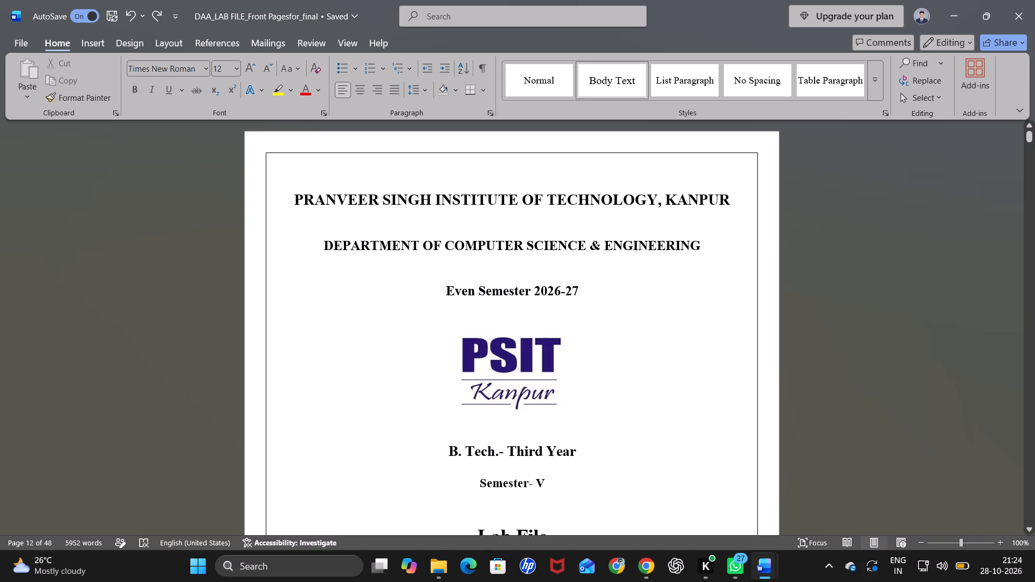
Review the pages from the cover through the department statements, program outcomes, List of Experiments and index to the Experiment No. 1 code.
key(Down)
key(Down)
key(Down)
key(Down)
key(Down)
key(Down)
key(Down)
key(Down)
key(Down)
key(Down)
key(Down)
key(Down)
key(Down)
key(Down)
key(Down)
key(Down)
key(Down)
key(Down)
key(Down)
key(Down)
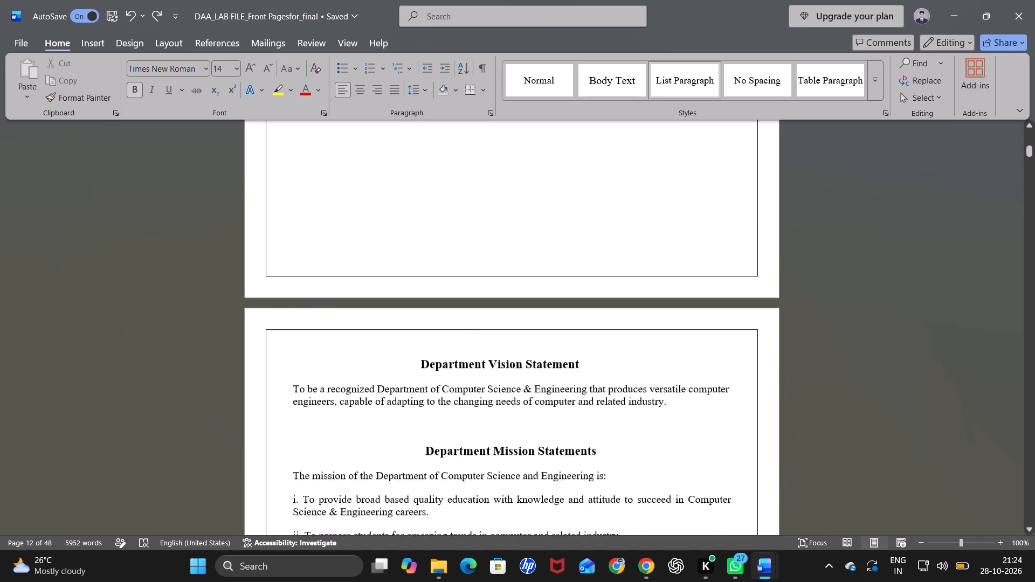
key(Down)
key(Down)
key(Down)
key(Down)
key(Down)
key(Down)
key(Down)
key(Down)
key(Down)
key(Down)
key(Down)
key(Down)
key(Down)
key(Down)
key(Down)
key(Down)
key(Down)
key(Down)
key(Down)
key(Down)
key(Down)
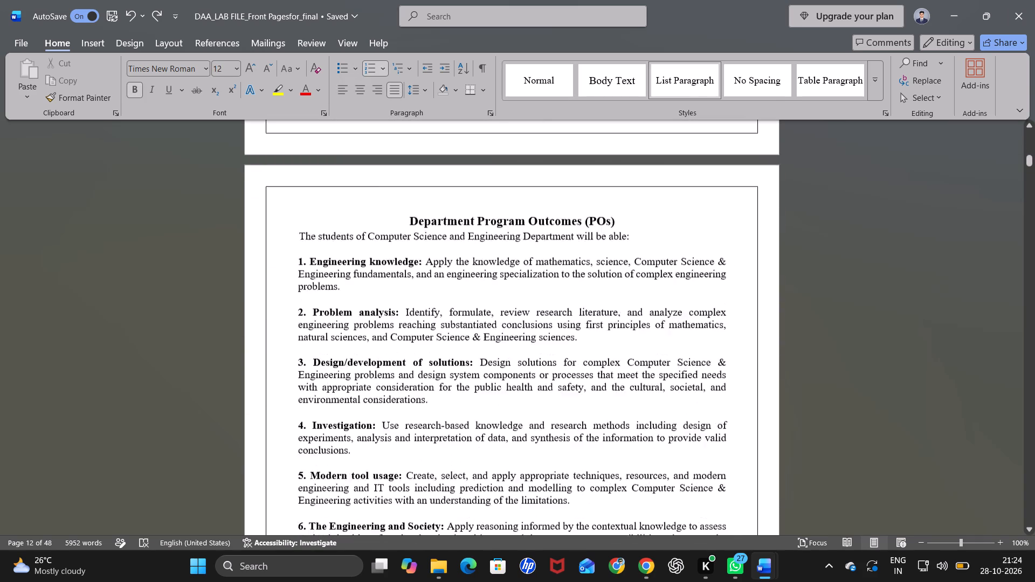
scroll(597, 367, down, 7)
key(Down)
key(Down)
key(Down)
key(Down)
key(Down)
key(Down)
key(Down)
key(Down)
key(Down)
key(Down)
key(Down)
key(Down)
key(Down)
key(Down)
key(Down)
key(Down)
key(Down)
key(Down)
key(Down)
key(Down)
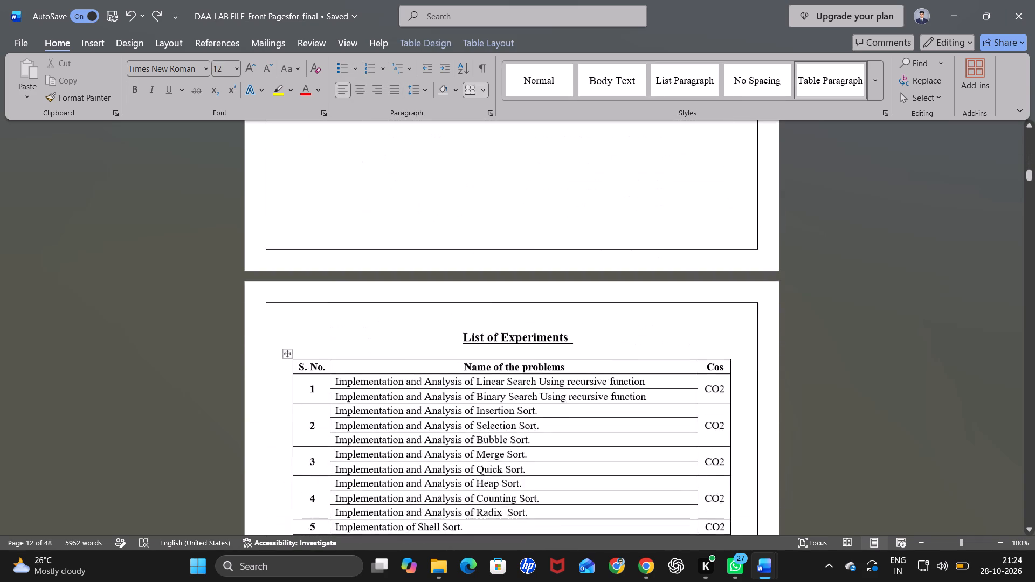
key(Down)
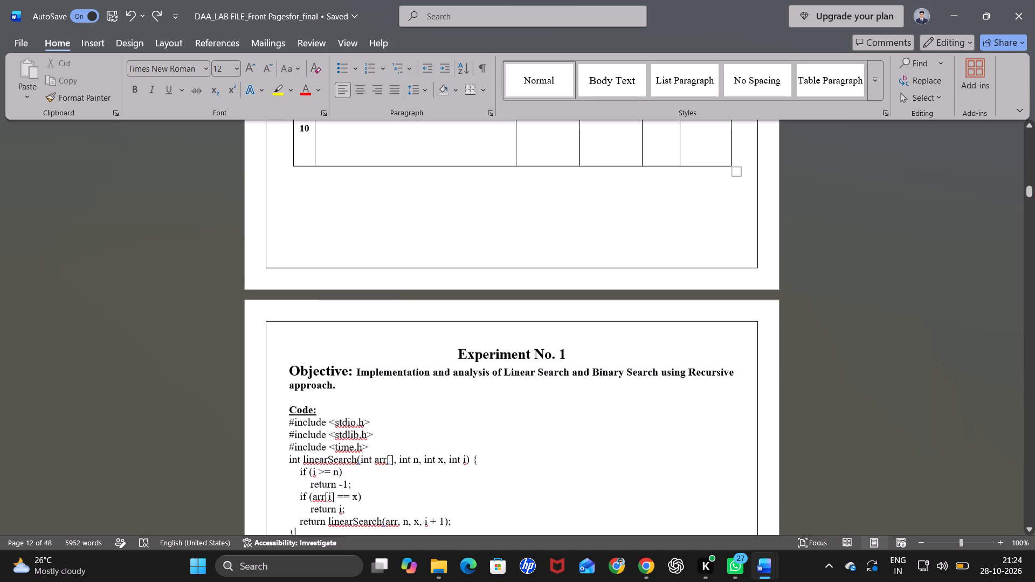
key(Down)
key(Down)
key(Down)
key(Down)
key(Down)
key(Down)
key(Down)
key(Down)
key(Down)
key(Down)
key(Down)
key(Down)
key(Down)
key(Down)
key(Down)
key(Down)
key(Down)
key(Down)
key(Down)
key(Down)
key(Down)
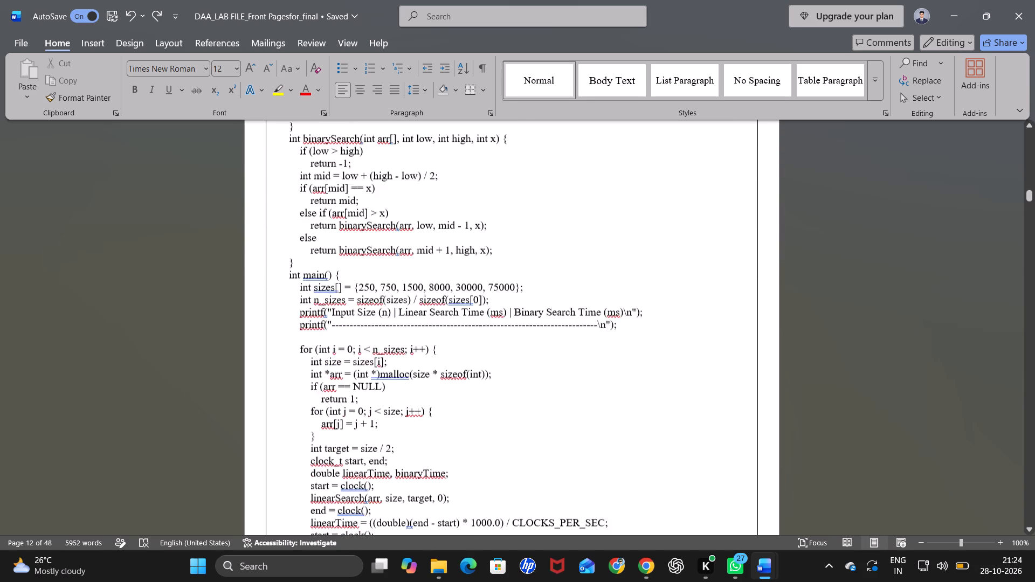
Add an "Output:" line between the closing brace of the Experiment No. 1 code and its results screenshot.
click(316, 211)
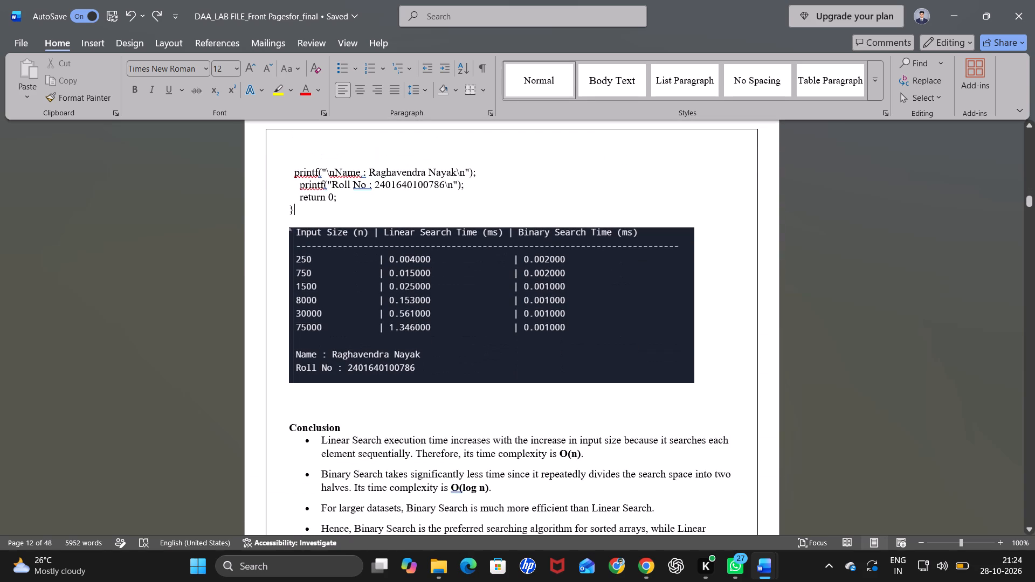
key(Return)
key(shift+o)
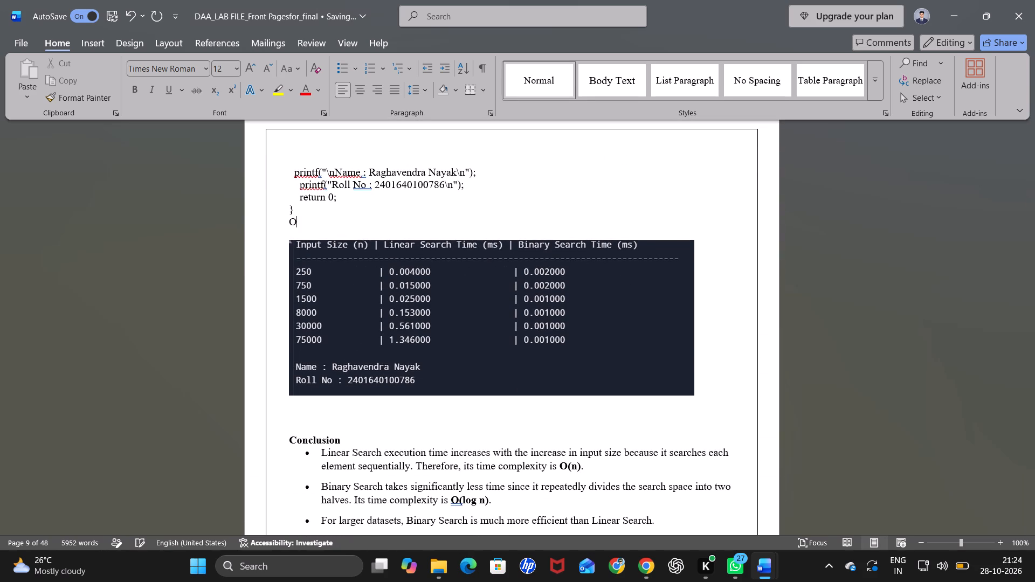
text(utput)
key(shift+colon)
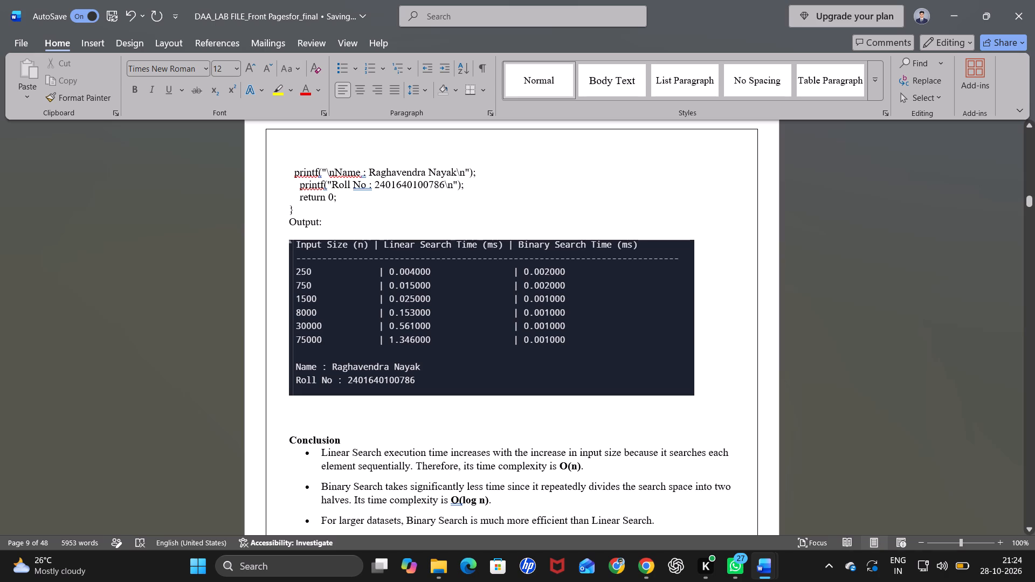
Format the Experiment No. 1 "Output:" heading as underlined, bold and size 16.
drag(321, 221, 301, 222)
drag(301, 222, 280, 224)
click(323, 196)
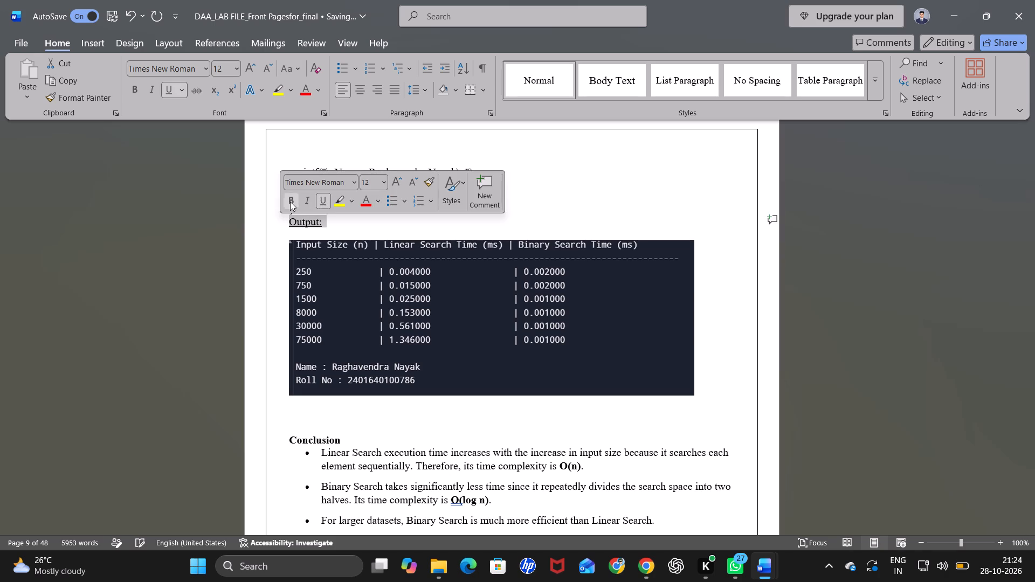
click(290, 202)
click(368, 183)
text(16)
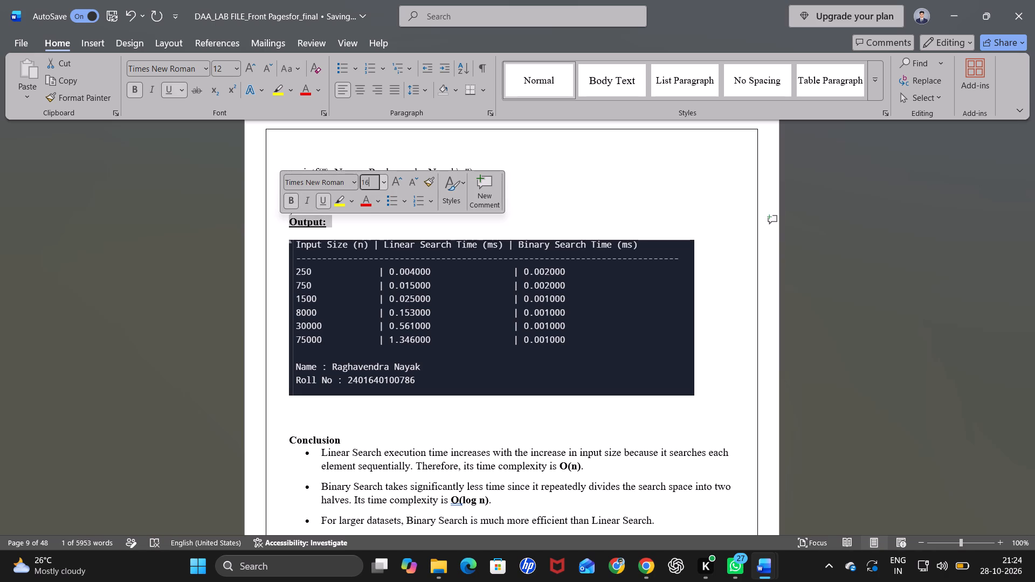
click(370, 217)
Review the Experiment No. 1 conclusion and inference, and the Experiment No. 2 title and sorting code for layout.
scroll(375, 210, down, 2)
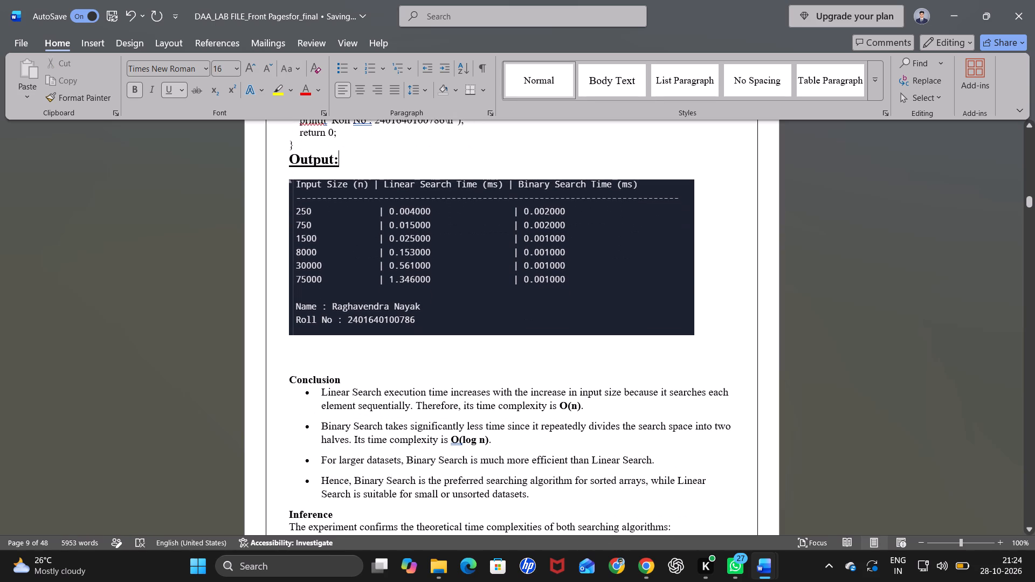
scroll(540, 418, down, 8)
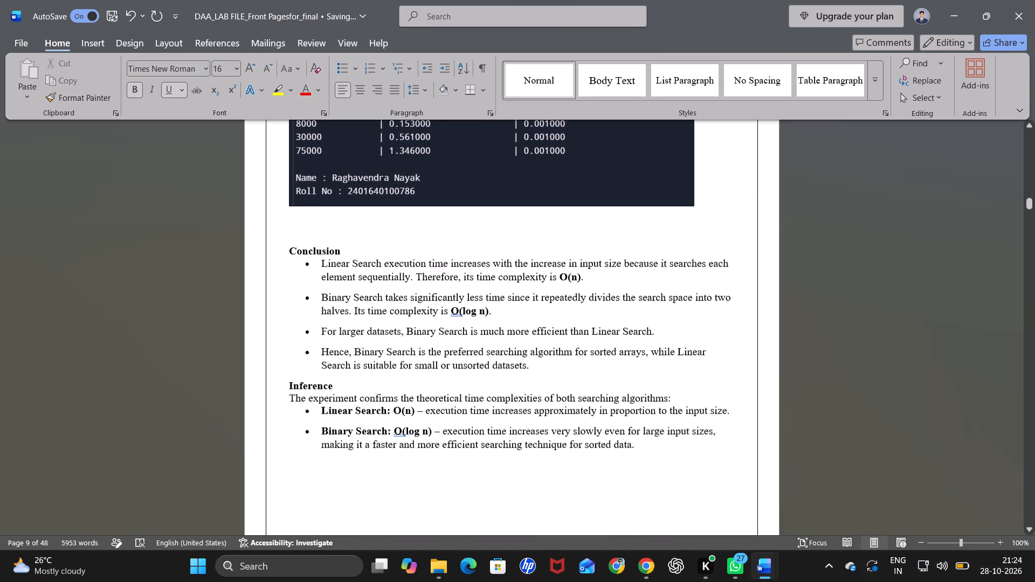
scroll(570, 420, down, 2)
scroll(793, 203, down, 6)
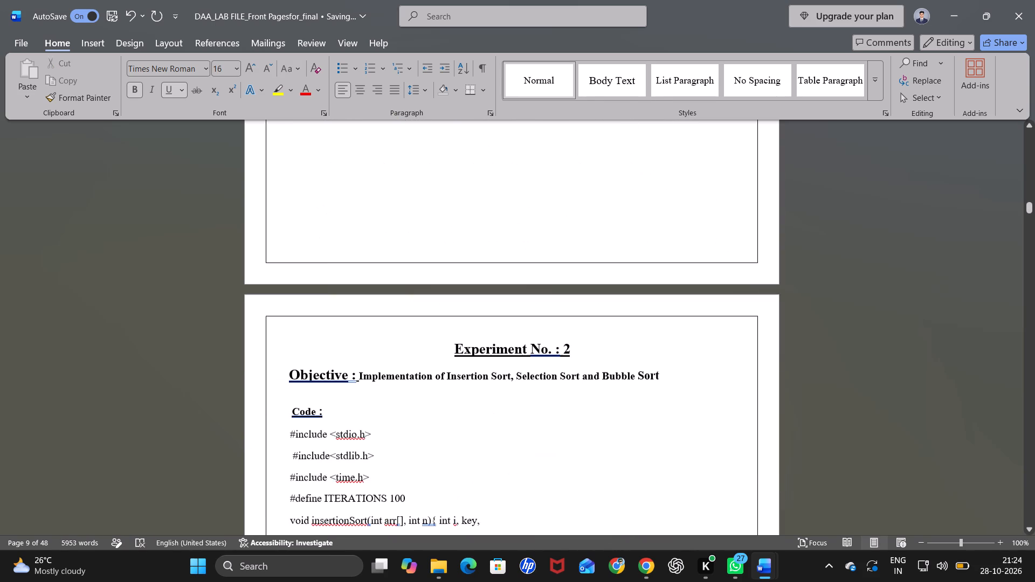
scroll(673, 270, down, 5)
scroll(636, 224, down, 3)
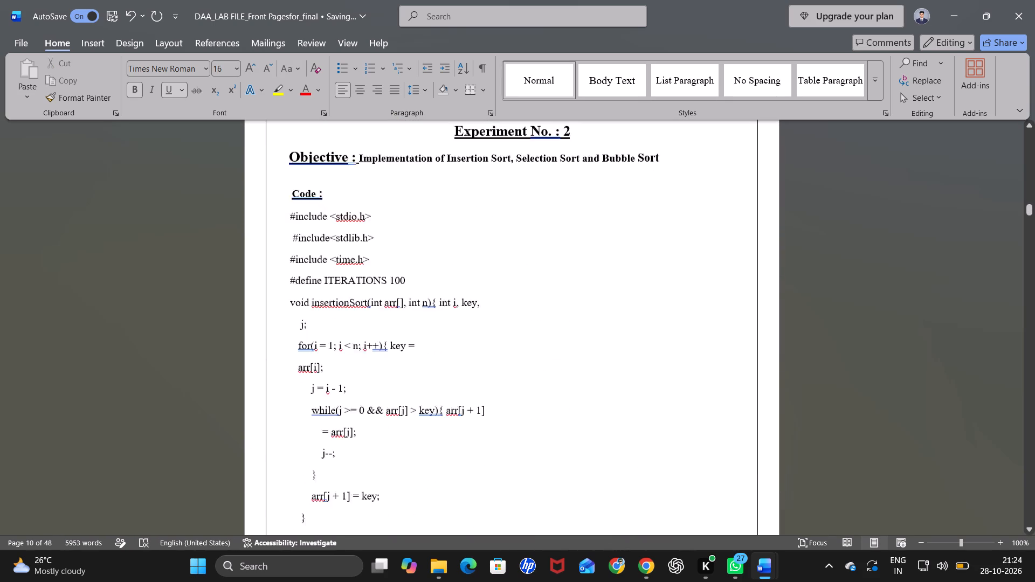
scroll(652, 221, down, 4)
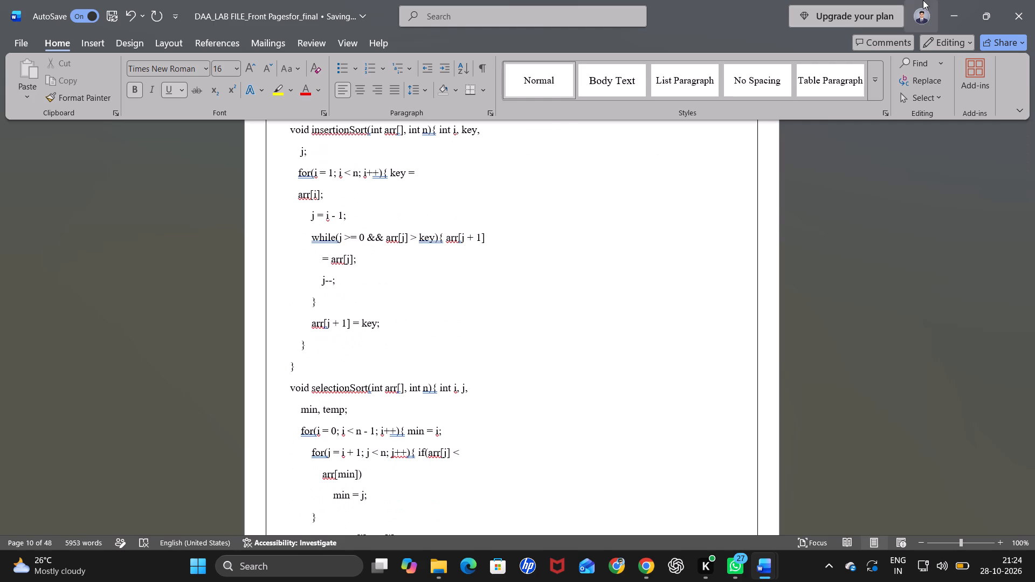